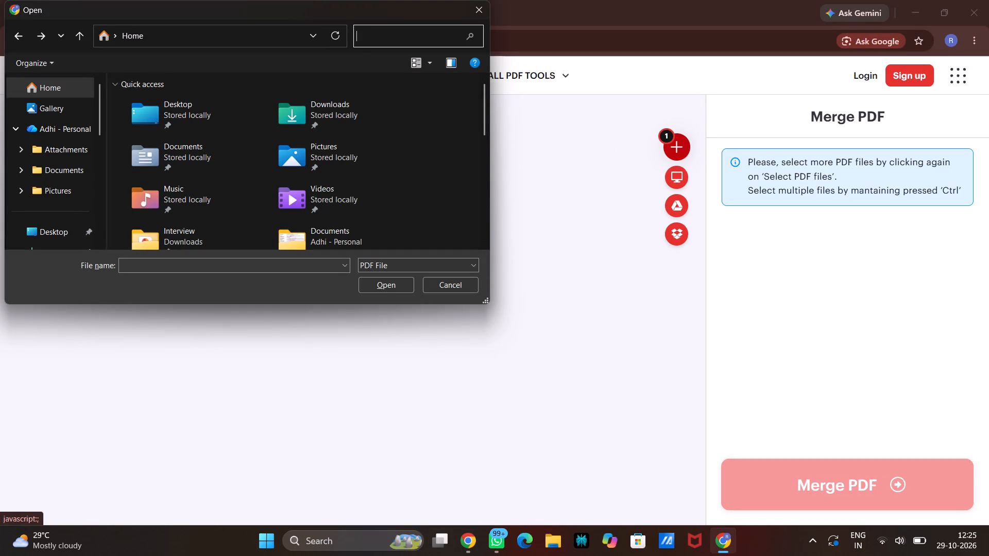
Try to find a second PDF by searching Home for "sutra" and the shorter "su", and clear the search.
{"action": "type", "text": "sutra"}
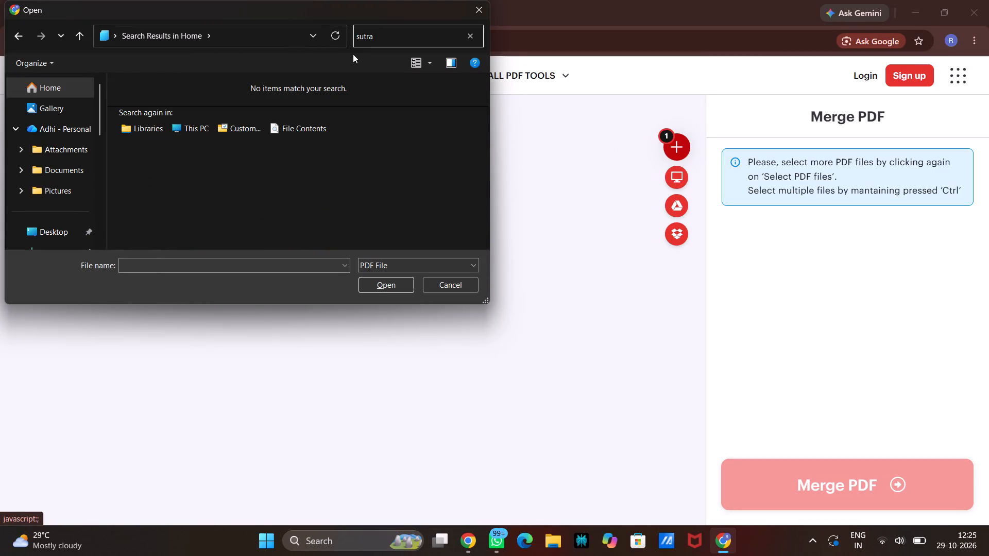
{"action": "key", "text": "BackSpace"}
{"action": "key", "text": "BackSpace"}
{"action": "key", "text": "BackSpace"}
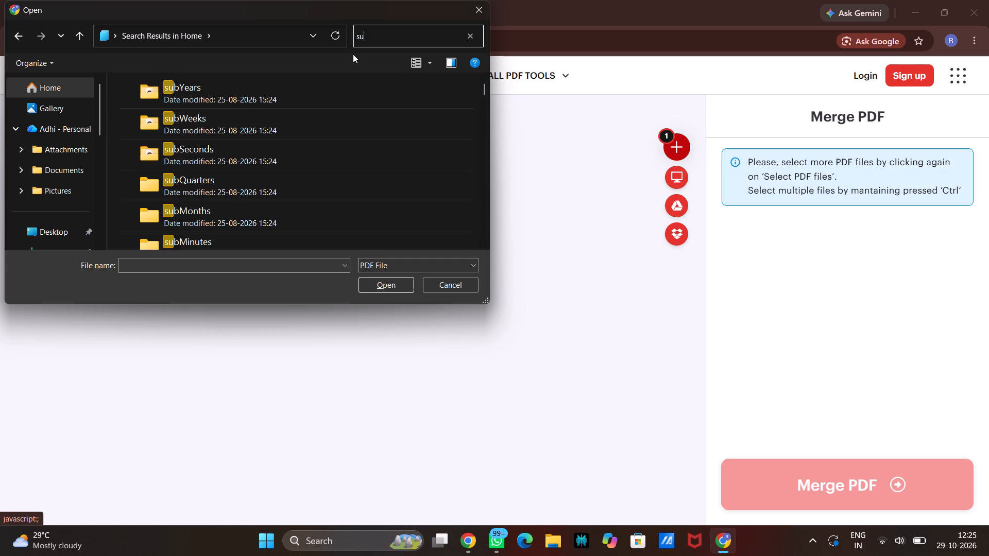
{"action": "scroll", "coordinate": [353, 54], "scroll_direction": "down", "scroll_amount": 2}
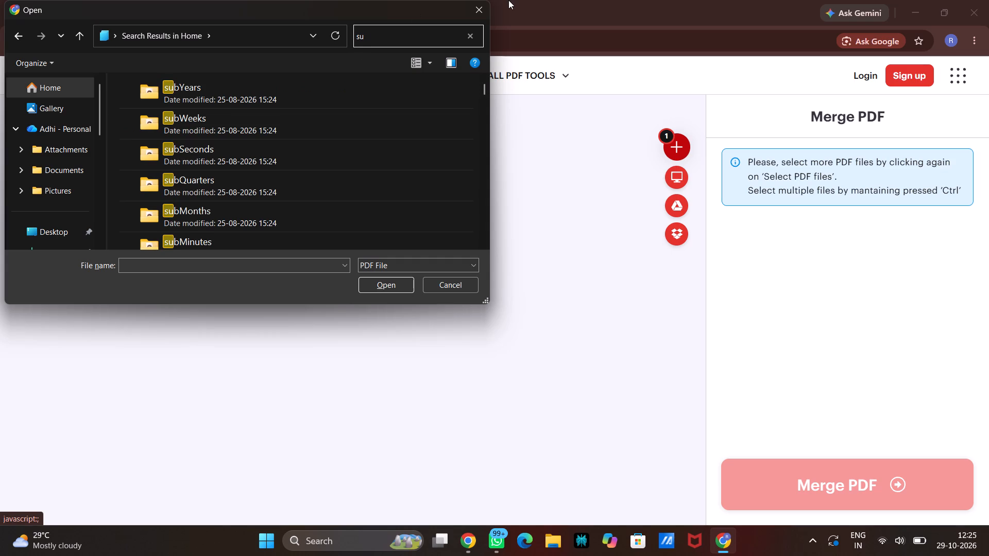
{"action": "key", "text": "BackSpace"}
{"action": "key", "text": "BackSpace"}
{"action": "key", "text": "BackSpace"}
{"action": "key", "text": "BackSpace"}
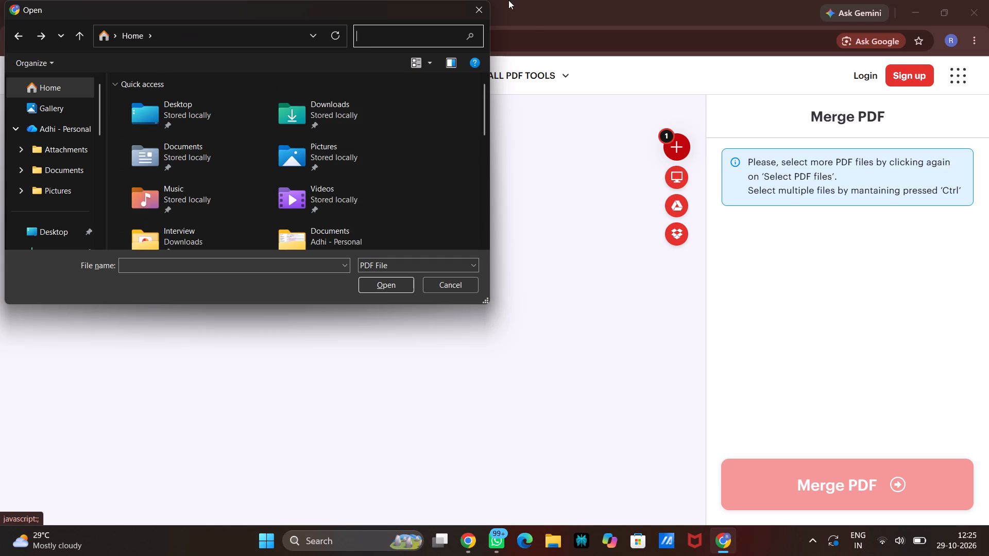
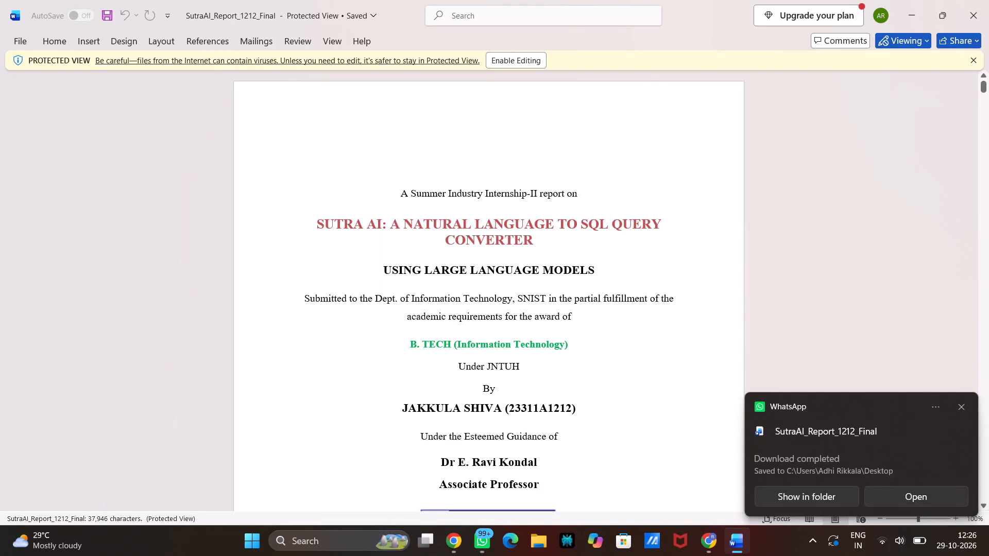
Look over the title page of the saved SutraAI report in Word.
{"action": "scroll", "coordinate": [791, 178], "scroll_direction": "down", "scroll_amount": 2}
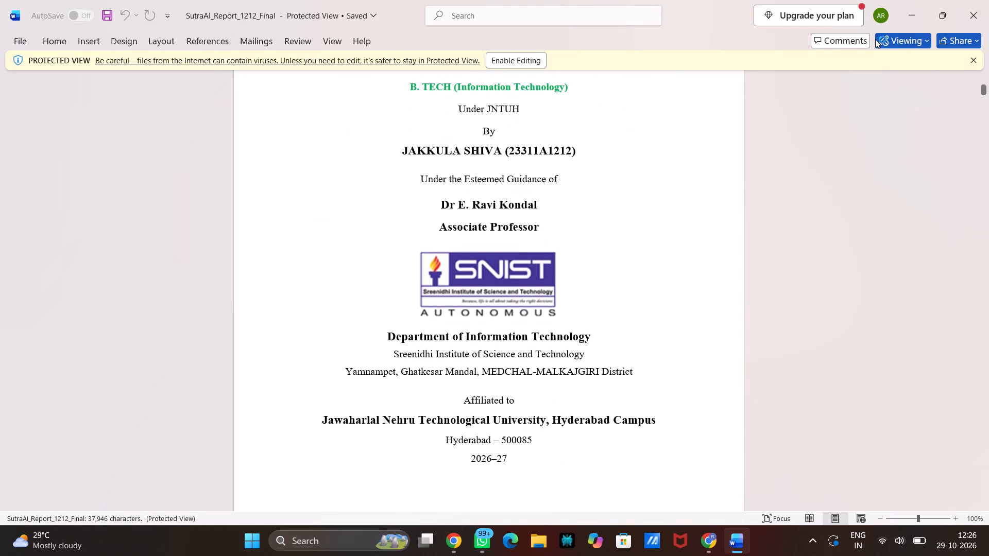
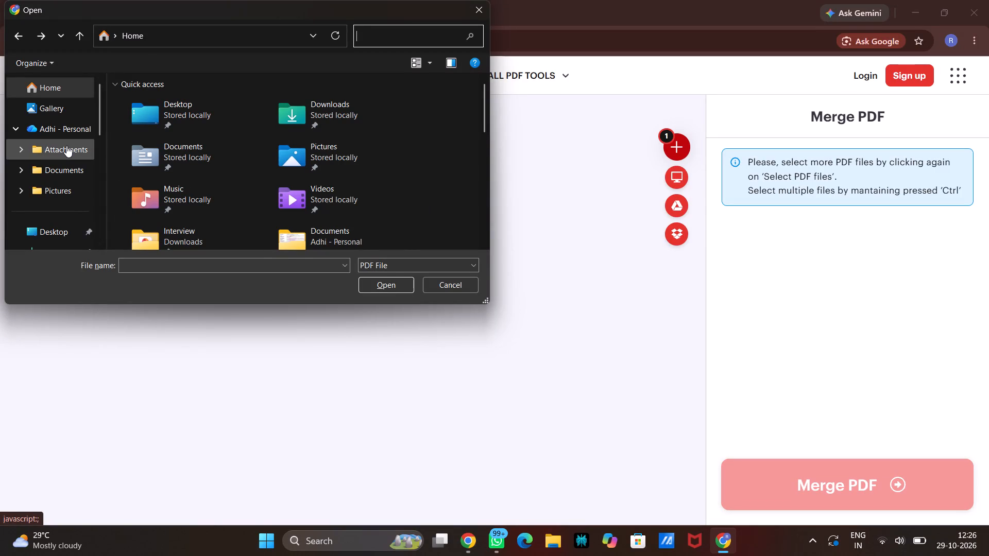
Look through the Home folders and recent files, and the Gallery, for a second PDF to add to the merge.
{"action": "scroll", "coordinate": [167, 181], "scroll_direction": "down", "scroll_amount": 1}
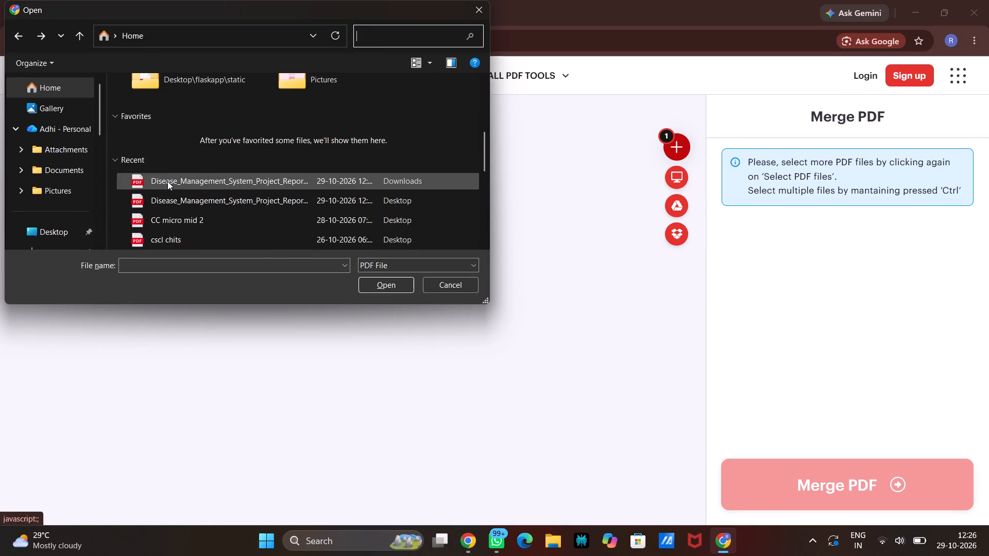
{"action": "scroll", "coordinate": [167, 181], "scroll_direction": "down", "scroll_amount": 3}
{"action": "scroll", "coordinate": [167, 181], "scroll_direction": "up", "scroll_amount": 1}
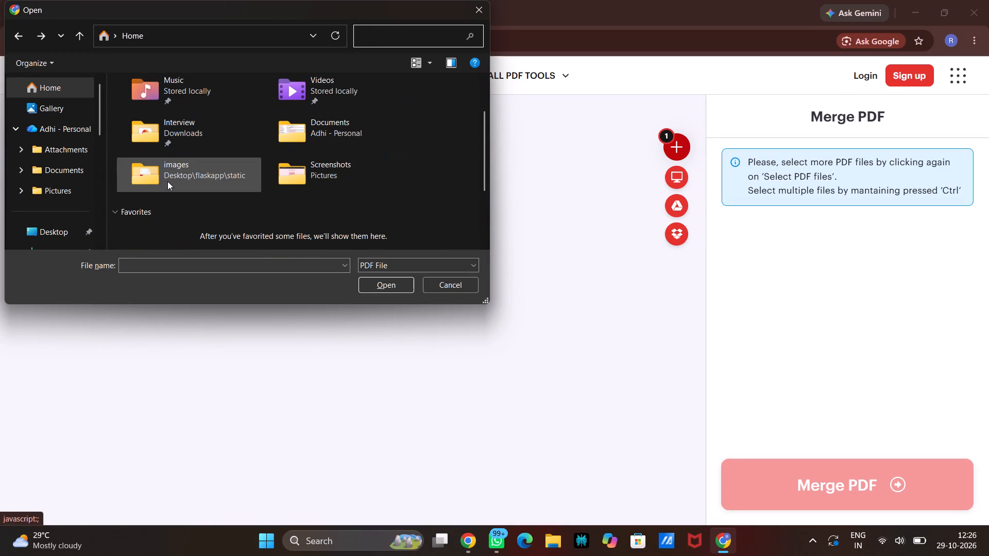
{"action": "scroll", "coordinate": [167, 181], "scroll_direction": "up", "scroll_amount": 1}
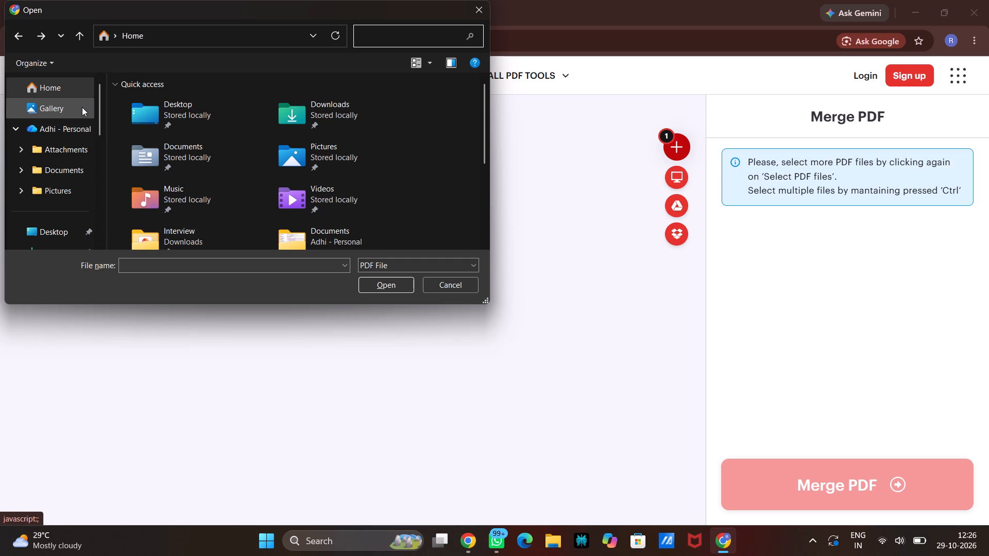
{"action": "left_click", "coordinate": [82, 107]}
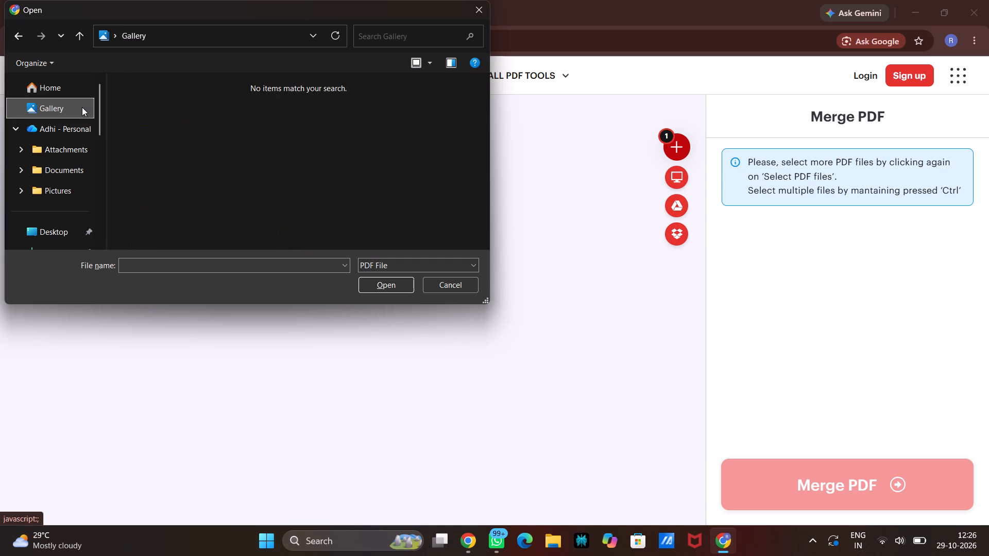
Look through the Desktop, Downloads and Documents folders for another PDF to merge.
{"action": "scroll", "coordinate": [82, 107], "scroll_direction": "down", "scroll_amount": 1}
{"action": "left_click", "coordinate": [82, 107]}
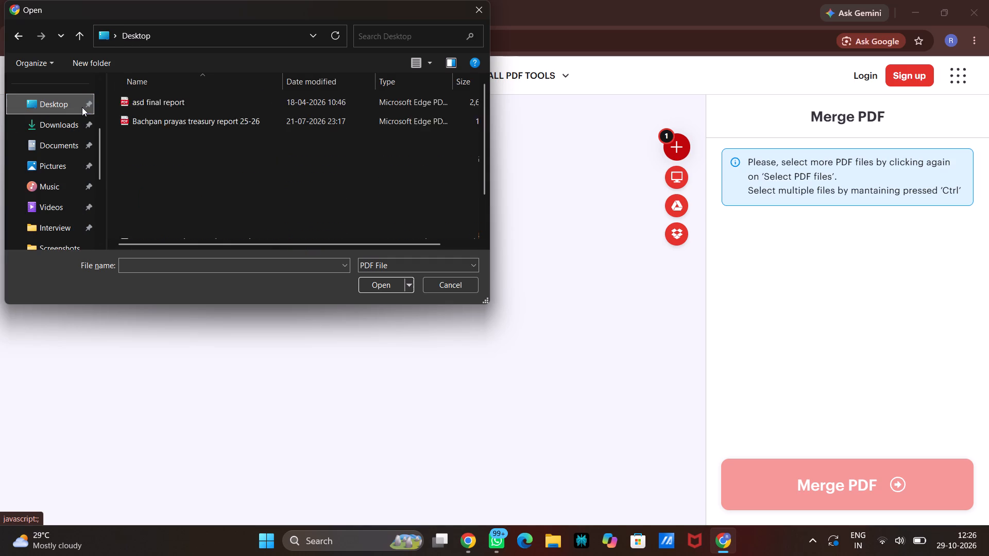
{"action": "left_click", "coordinate": [78, 118]}
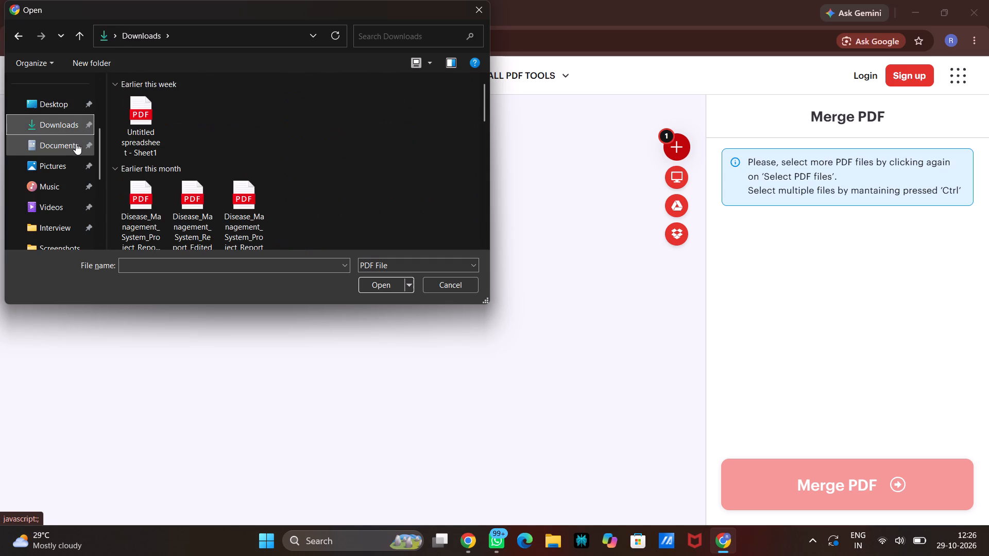
{"action": "left_click", "coordinate": [75, 143]}
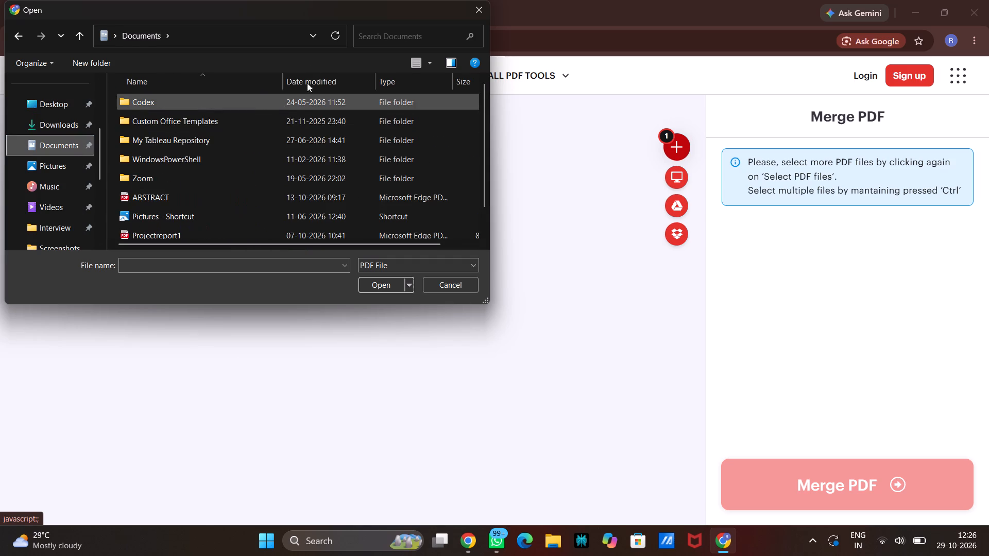
Search the Documents folder for "sutra" and clear the search.
{"action": "double_click", "coordinate": [405, 30]}
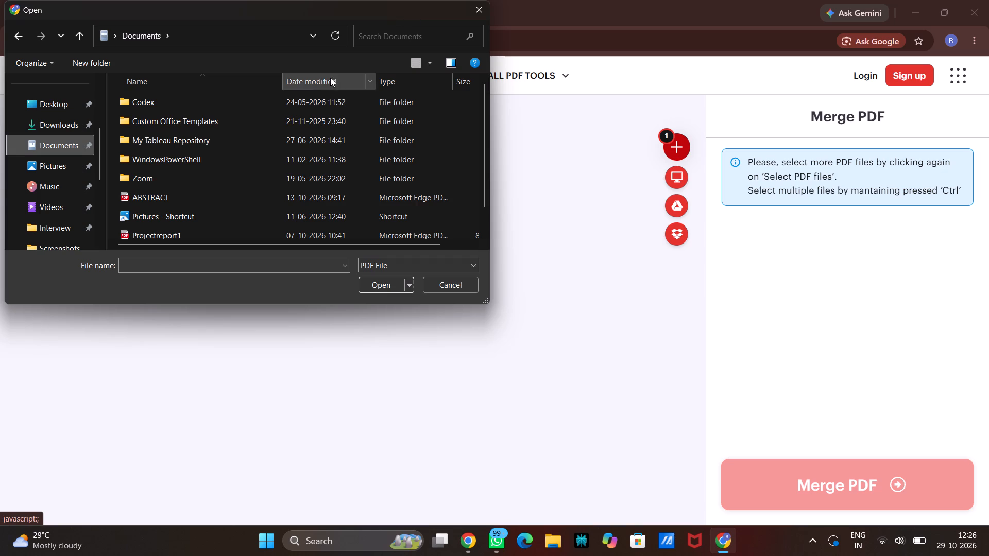
{"action": "double_click", "coordinate": [378, 33]}
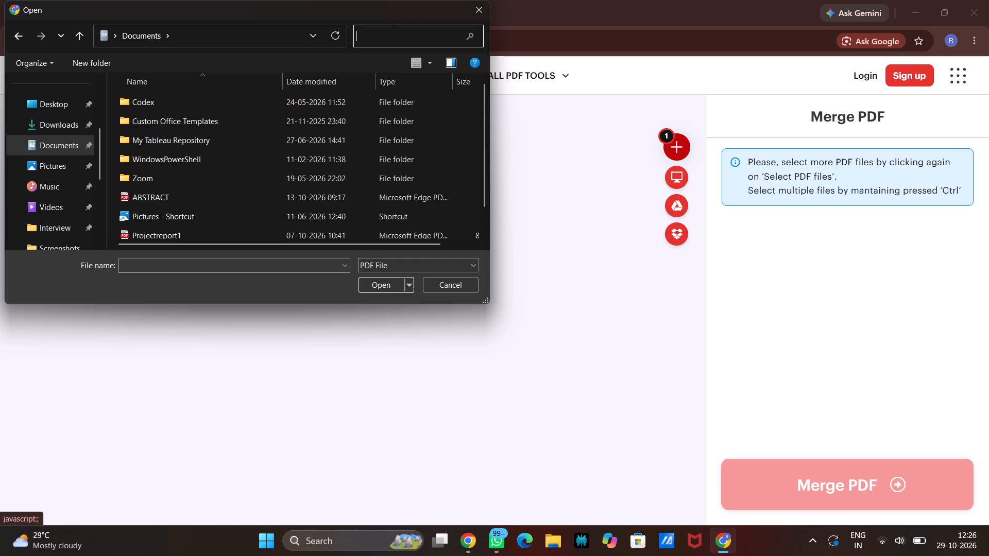
{"action": "type", "text": "su"}
{"action": "type", "text": "tra"}
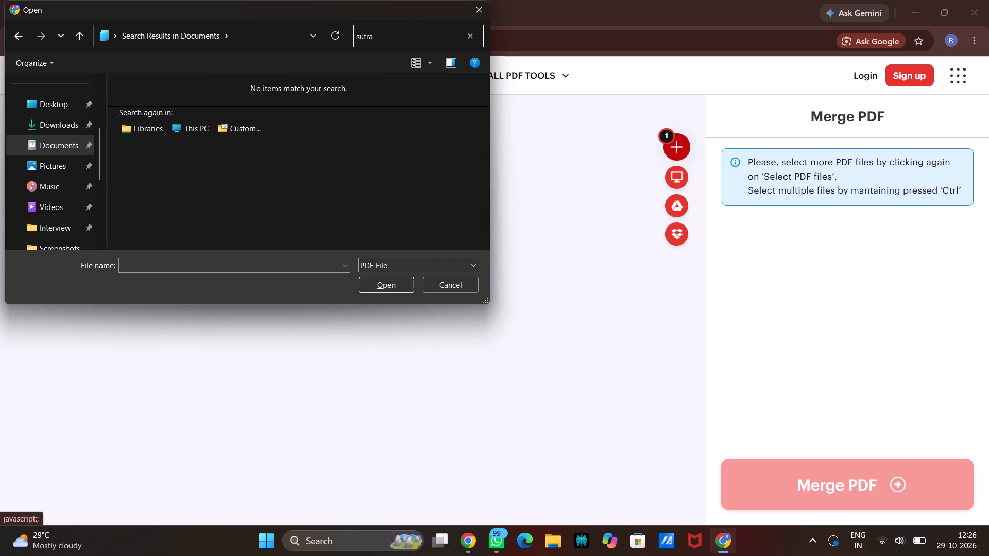
{"action": "key", "text": "BackSpace"}
{"action": "key", "text": "BackSpace"}
{"action": "key", "text": "BackSpace"}
{"action": "key", "text": "BackSpace"}
{"action": "key", "text": "BackSpace"}
{"action": "key", "text": "BackSpace"}
{"action": "key", "text": "BackSpace"}
{"action": "key", "text": "BackSpace"}
{"action": "key", "text": "BackSpace"}
{"action": "key", "text": "BackSpace"}
{"action": "key", "text": "BackSpace"}
{"action": "key", "text": "BackSpace"}
{"action": "key", "text": "BackSpace"}
{"action": "key", "text": "BackSpace"}
{"action": "key", "text": "BackSpace"}
{"action": "key", "text": "BackSpace"}
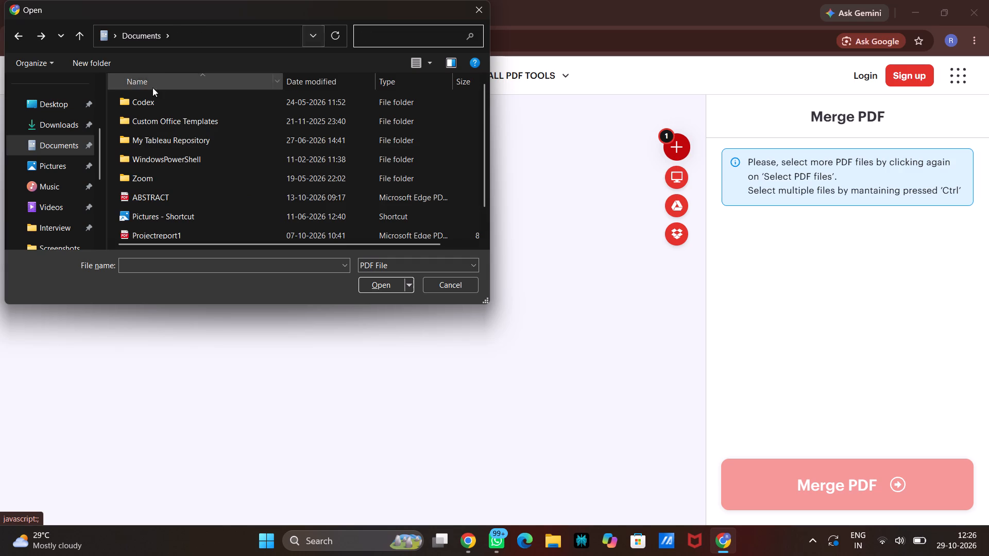
Look through the Documents subfolders, the Desktop folder and the Home view for the PDF to add.
{"action": "left_click", "coordinate": [168, 37]}
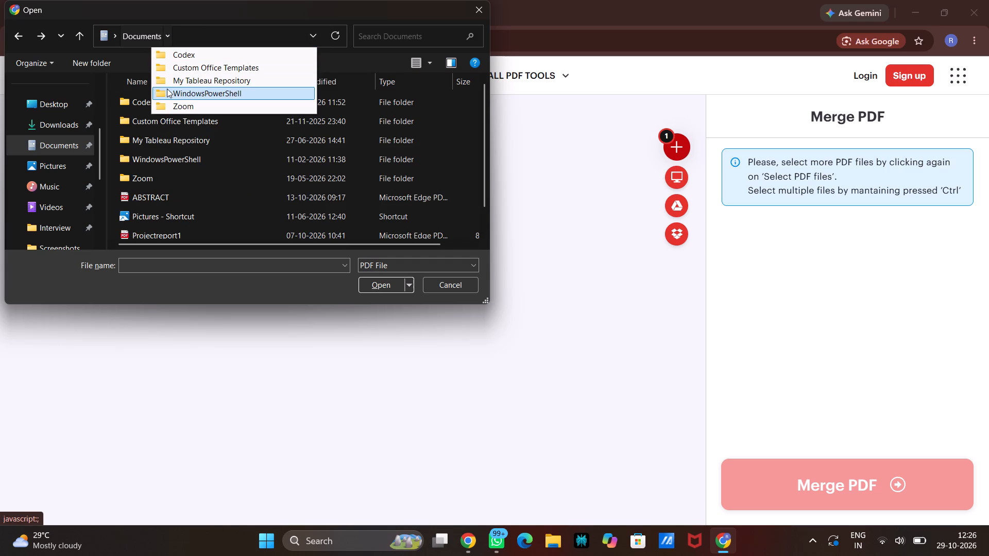
{"action": "scroll", "coordinate": [167, 89], "scroll_direction": "down", "scroll_amount": 2}
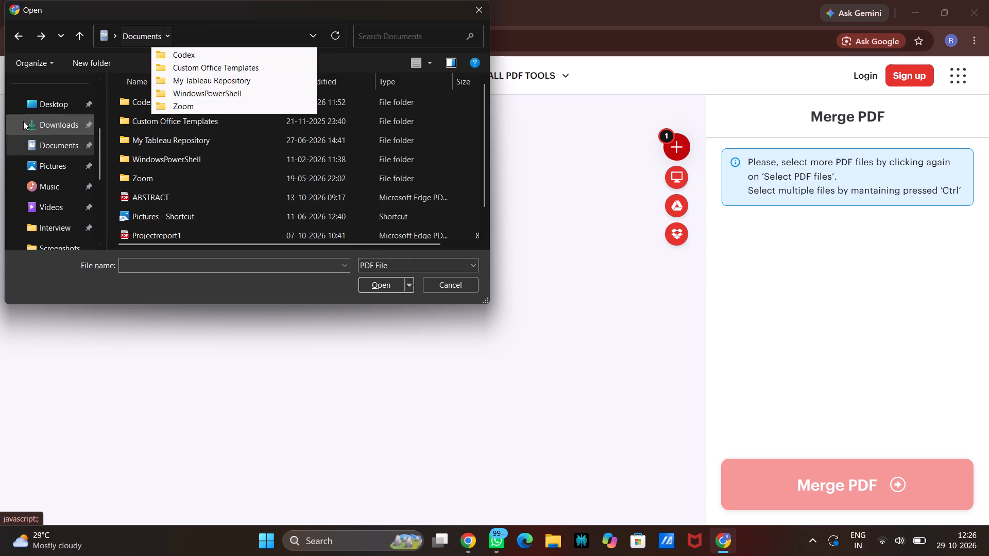
{"action": "left_click", "coordinate": [53, 99]}
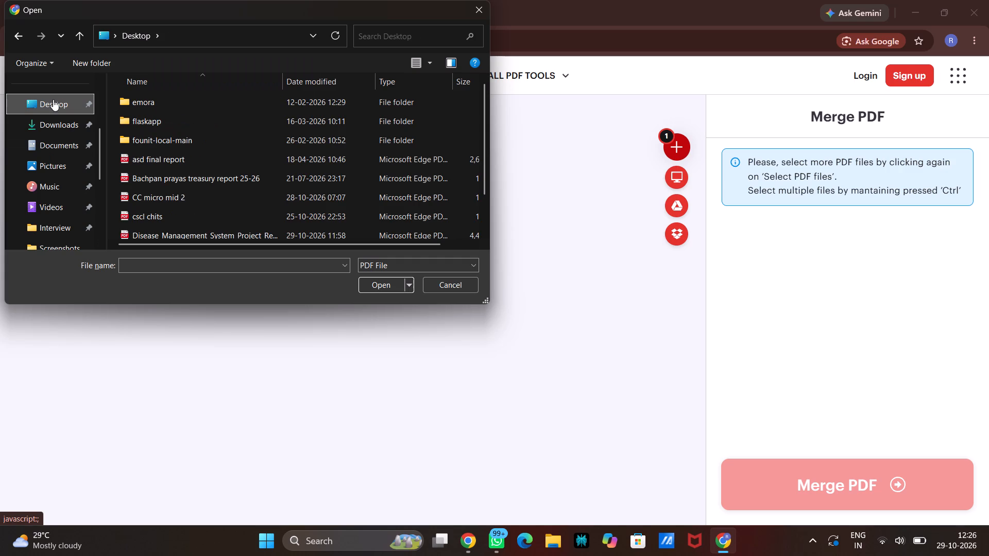
{"action": "scroll", "coordinate": [75, 120], "scroll_direction": "up", "scroll_amount": 3}
{"action": "left_click", "coordinate": [69, 95]}
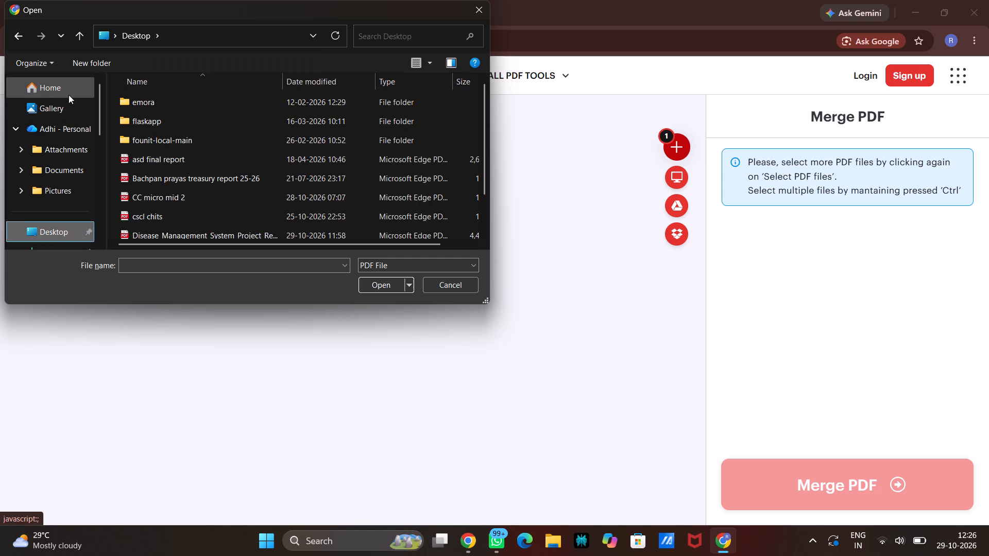
{"action": "scroll", "coordinate": [273, 117], "scroll_direction": "down", "scroll_amount": 1}
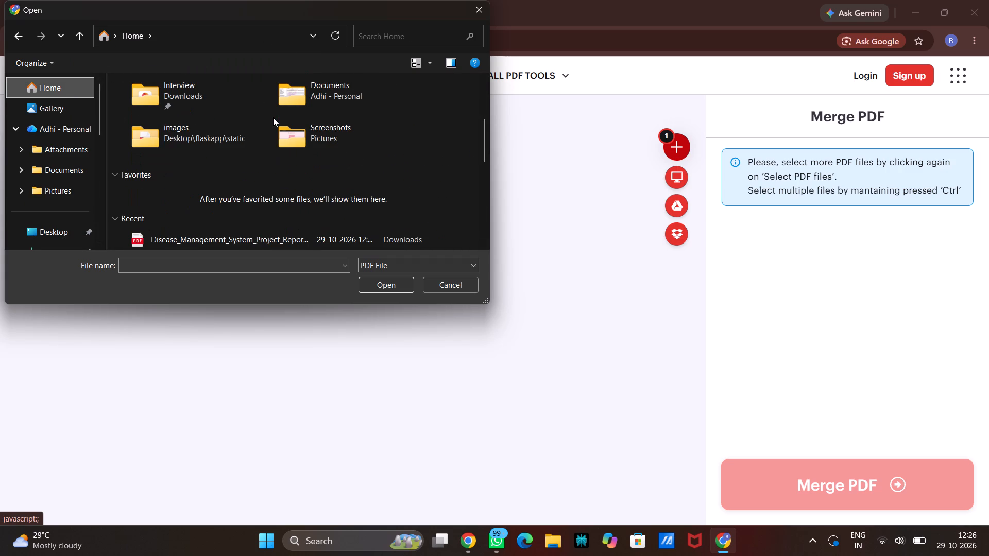
{"action": "scroll", "coordinate": [273, 117], "scroll_direction": "down", "scroll_amount": 1}
{"action": "scroll", "coordinate": [273, 117], "scroll_direction": "up", "scroll_amount": 2}
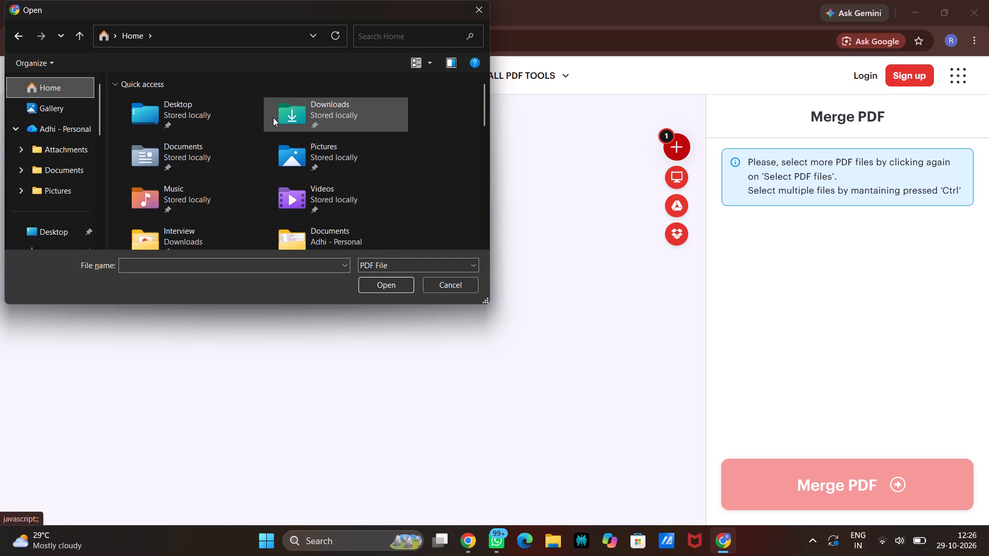
Search the Home location for "sutra" and clear the search.
{"action": "left_click", "coordinate": [423, 33]}
{"action": "type", "text": "sutra"}
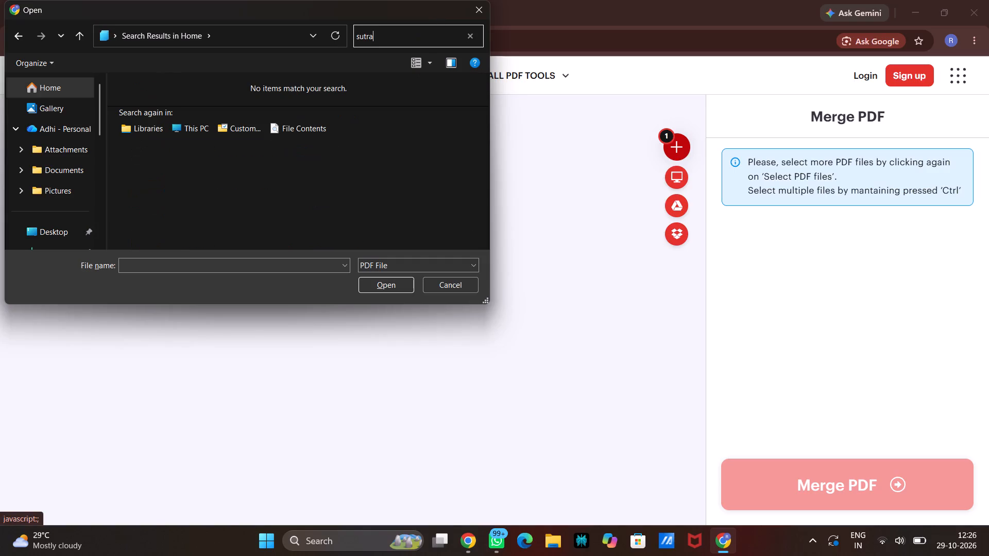
{"action": "key", "text": "BackSpace"}
{"action": "key", "text": "BackSpace"}
{"action": "key", "text": "BackSpace"}
{"action": "key", "text": "BackSpace"}
{"action": "key", "text": "BackSpace"}
{"action": "key", "text": "BackSpace"}
{"action": "key", "text": "BackSpace"}
{"action": "key", "text": "BackSpace"}
{"action": "key", "text": "BackSpace"}
{"action": "key", "text": "BackSpace"}
{"action": "key", "text": "BackSpace"}
{"action": "key", "text": "BackSpace"}
{"action": "key", "text": "BackSpace"}
{"action": "key", "text": "BackSpace"}
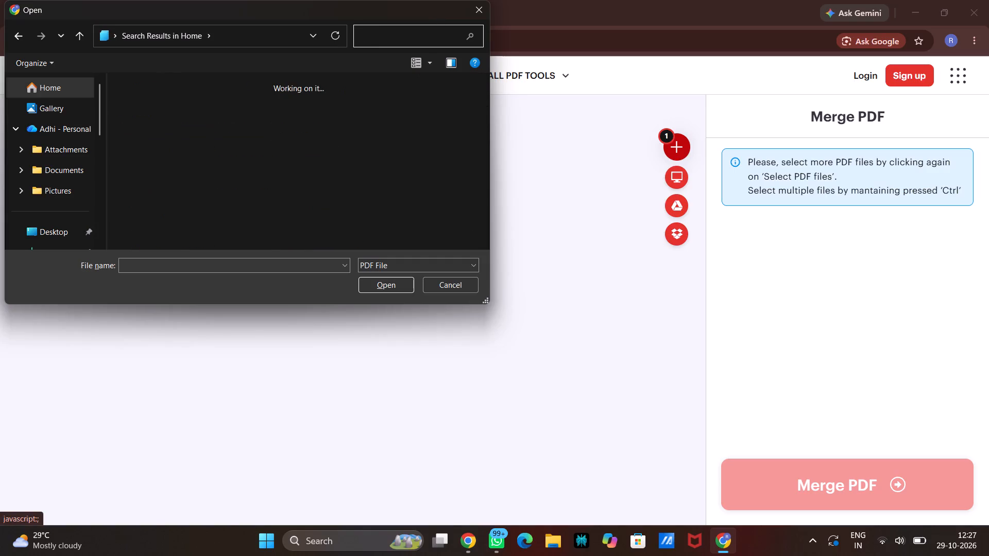
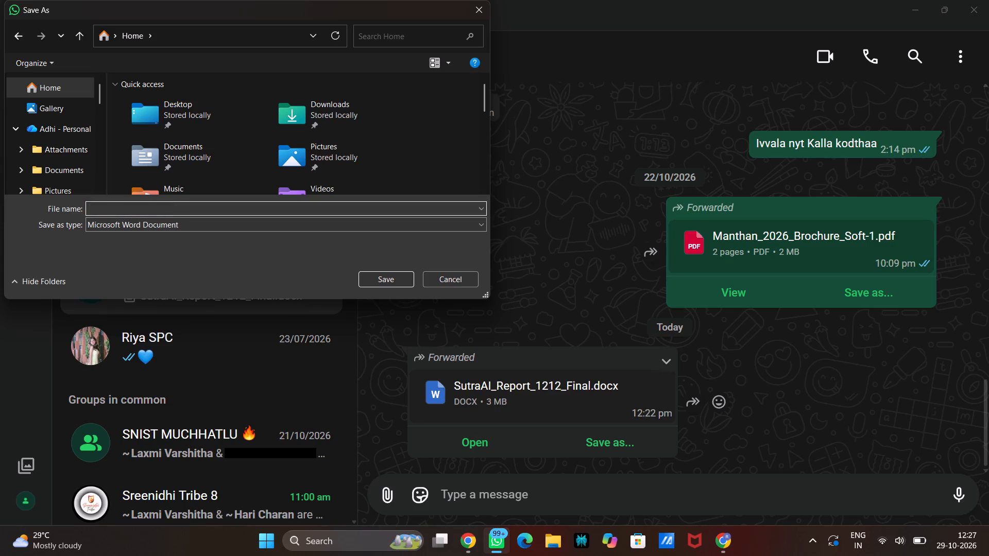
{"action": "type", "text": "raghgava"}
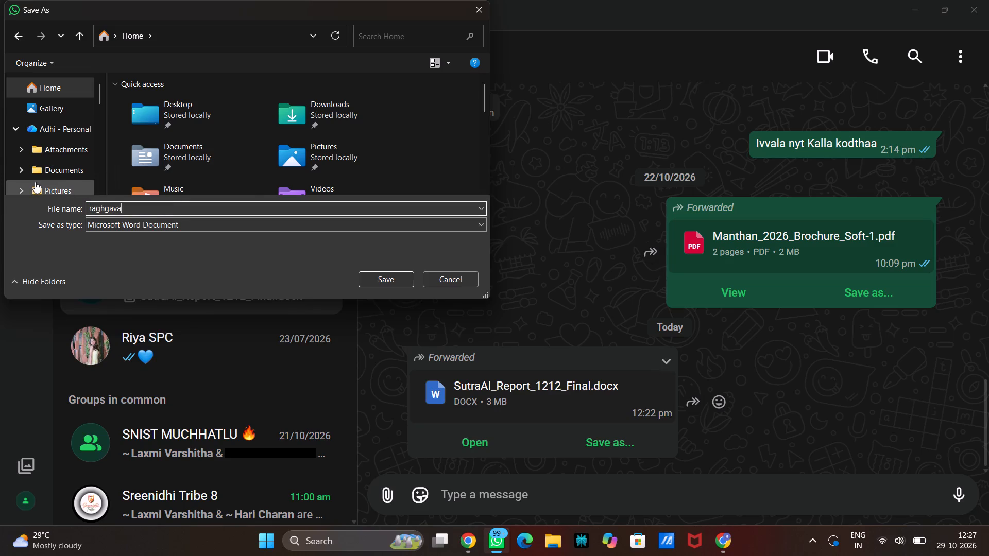
Choose This PC as the location in which to save the document.
{"action": "scroll", "coordinate": [74, 138], "scroll_direction": "down", "scroll_amount": 1}
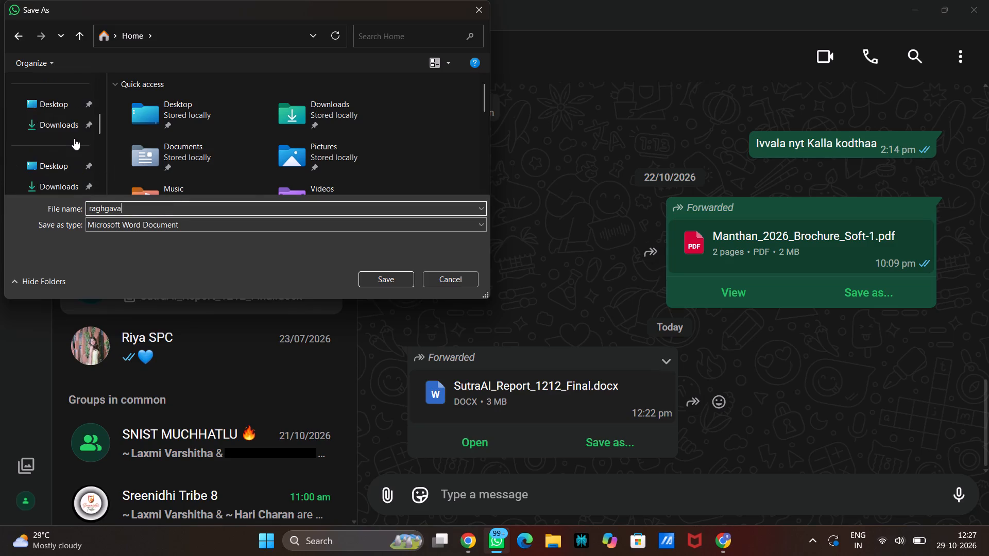
{"action": "scroll", "coordinate": [74, 138], "scroll_direction": "down", "scroll_amount": 1}
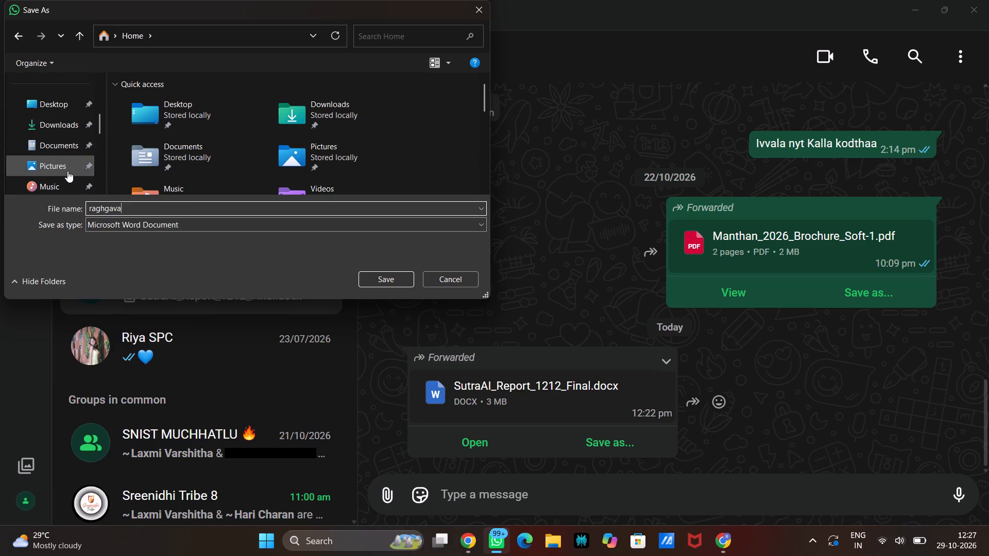
{"action": "scroll", "coordinate": [67, 171], "scroll_direction": "down", "scroll_amount": 1}
{"action": "left_click", "coordinate": [66, 142]}
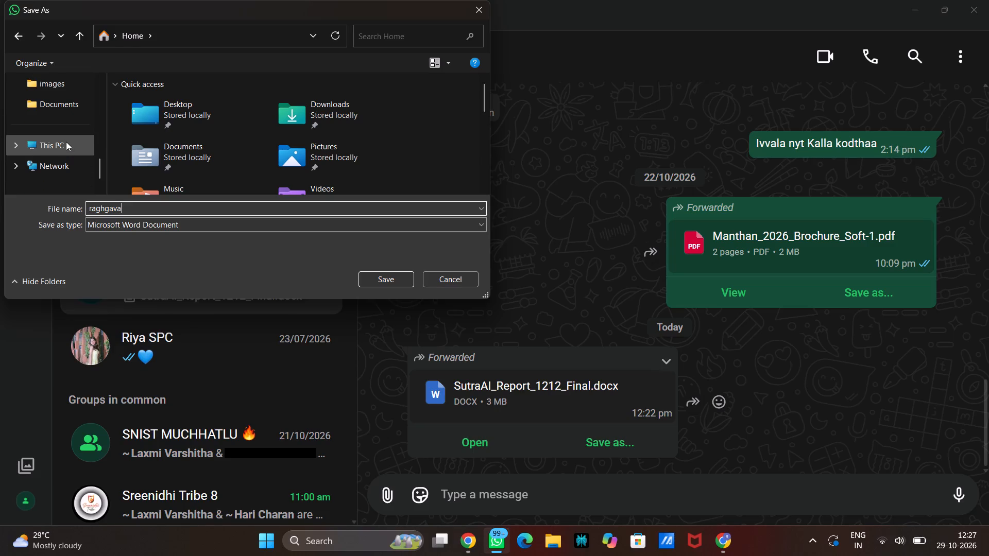
Browse to the OS (C:) drive under This PC as the save location for the forwarded SutraAI report Word document.
{"action": "left_click", "coordinate": [154, 102]}
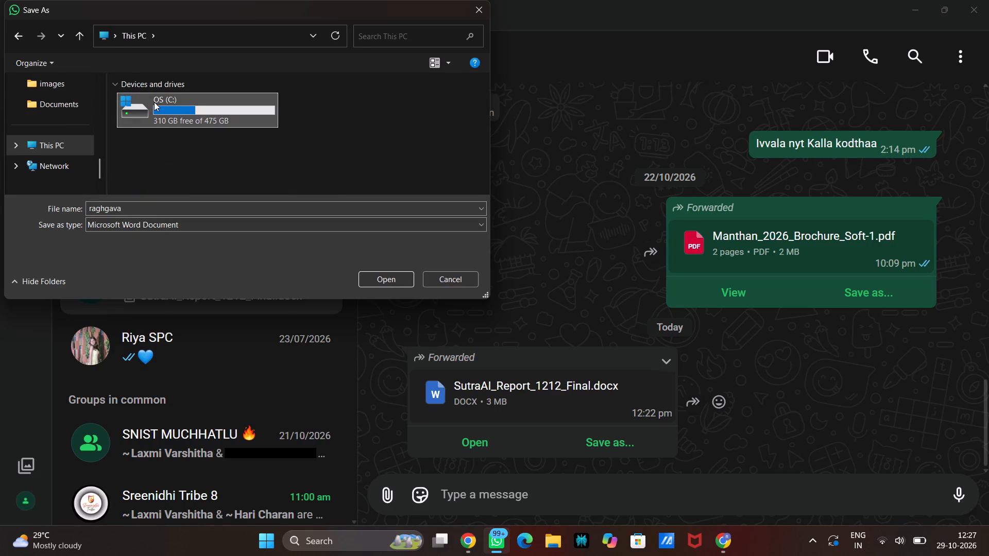
{"action": "double_click", "coordinate": [174, 105]}
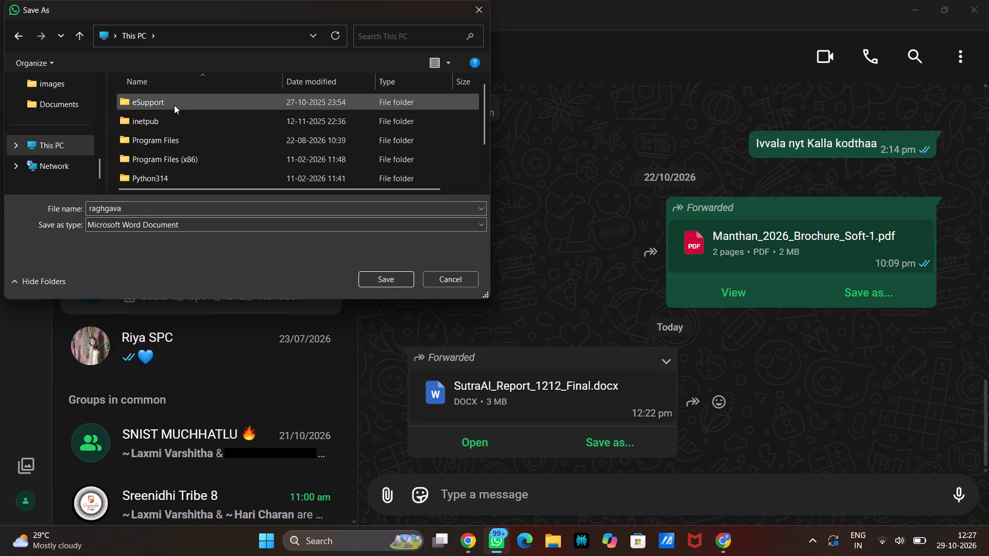
{"action": "scroll", "coordinate": [170, 138], "scroll_direction": "down", "scroll_amount": 3}
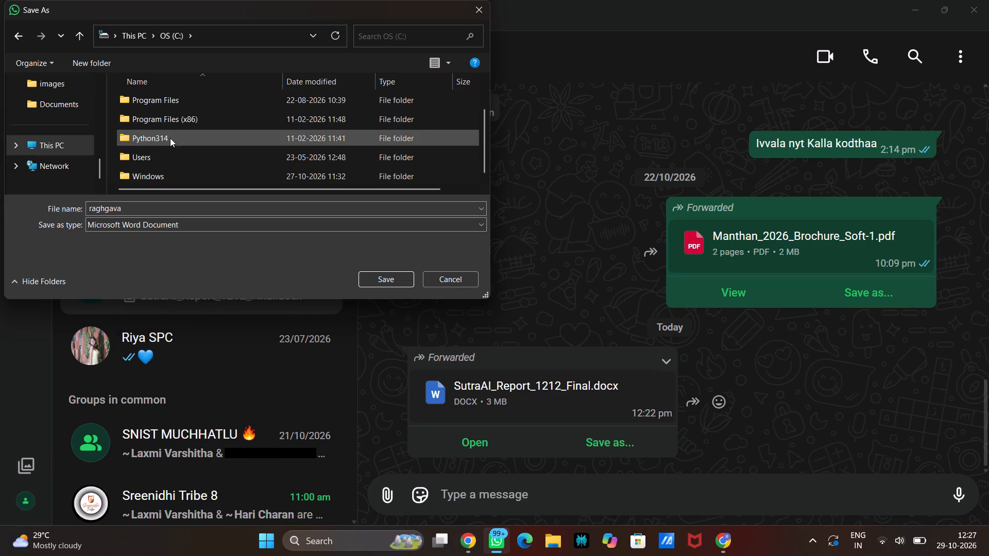
{"action": "scroll", "coordinate": [170, 138], "scroll_direction": "down", "scroll_amount": 2}
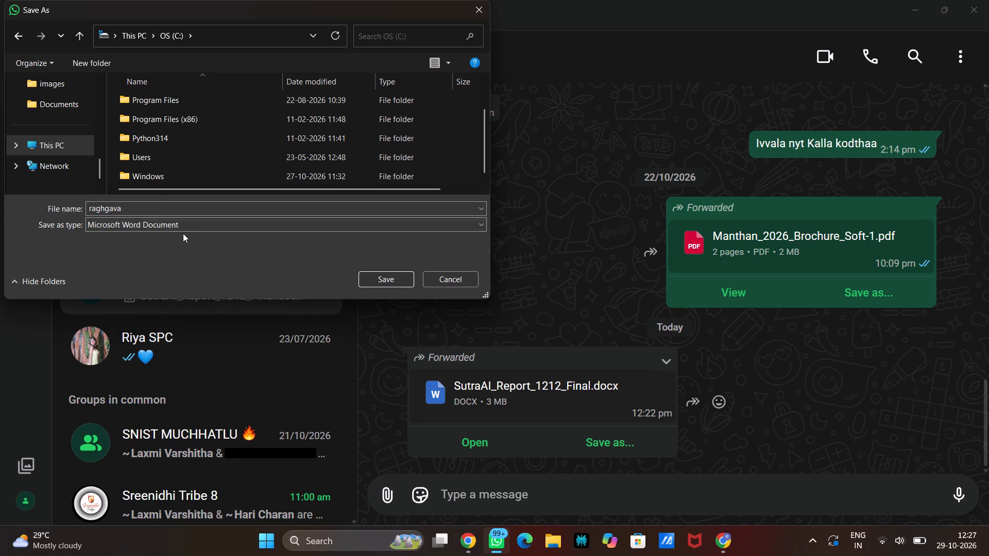
{"action": "left_click", "coordinate": [183, 233]}
Save the Word document as "raghgava", accepting the Documents folder as the location instead of the C: drive.
{"action": "left_click", "coordinate": [388, 283]}
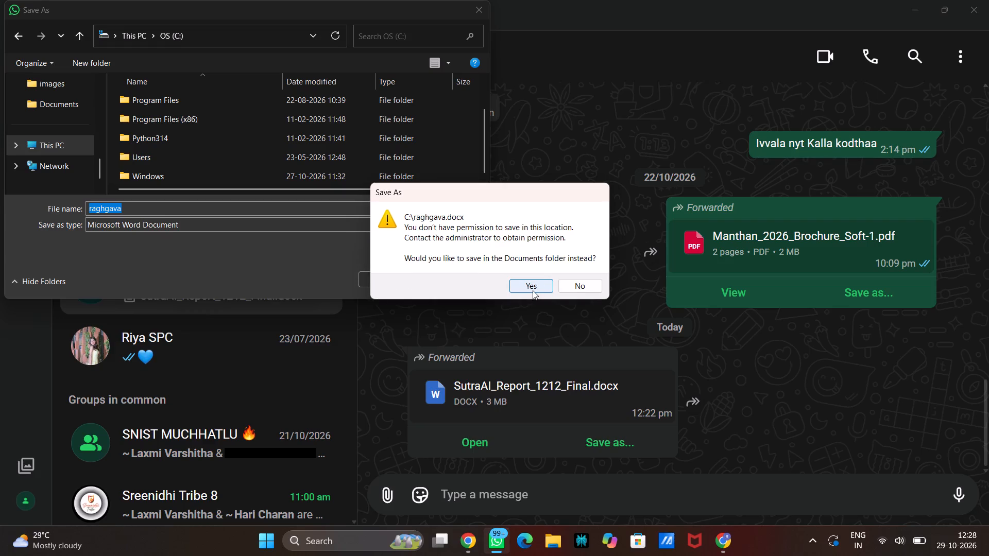
{"action": "left_click", "coordinate": [533, 290]}
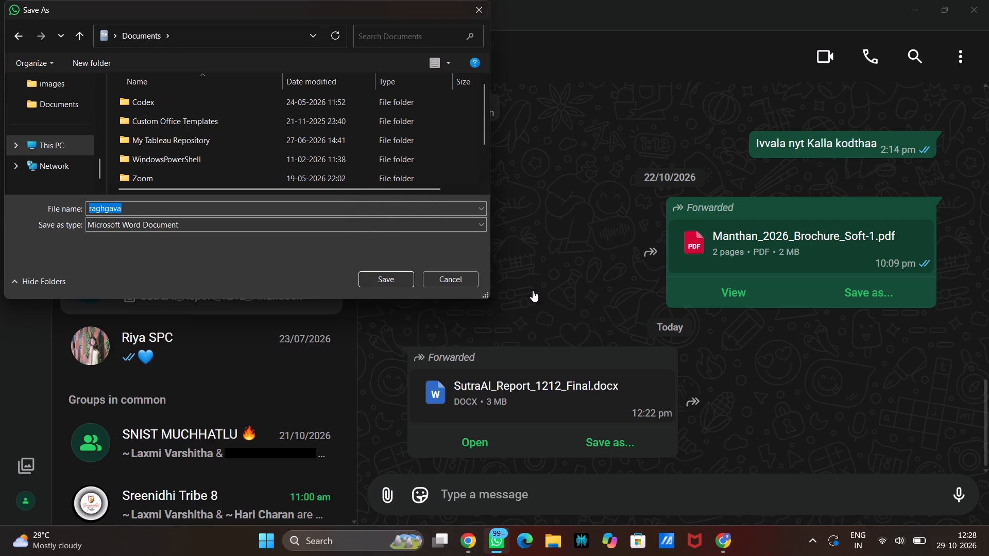
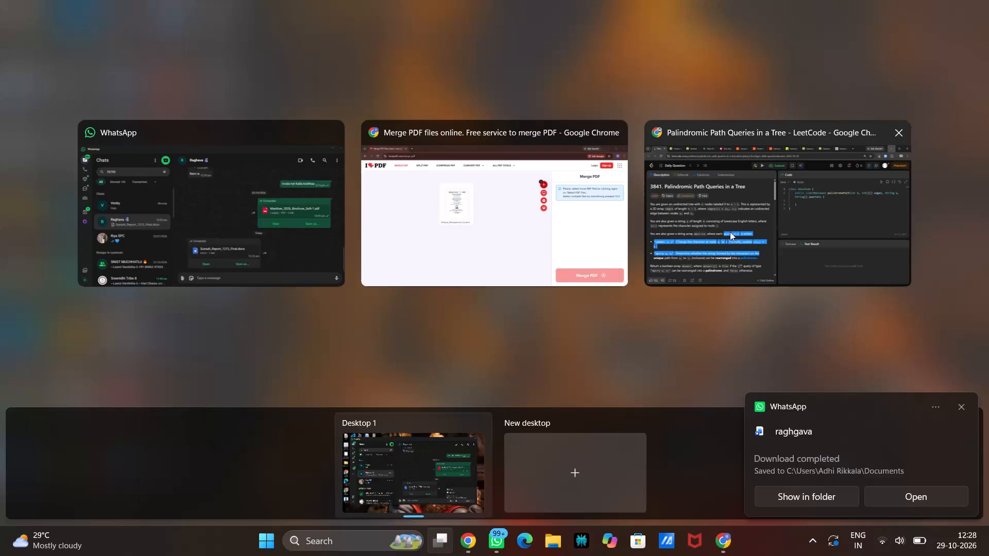
Switch to the iLovePDF merge page in Chrome and reopen the file picker for adding more files.
{"action": "scroll", "coordinate": [665, 241], "scroll_direction": "left", "scroll_amount": 3}
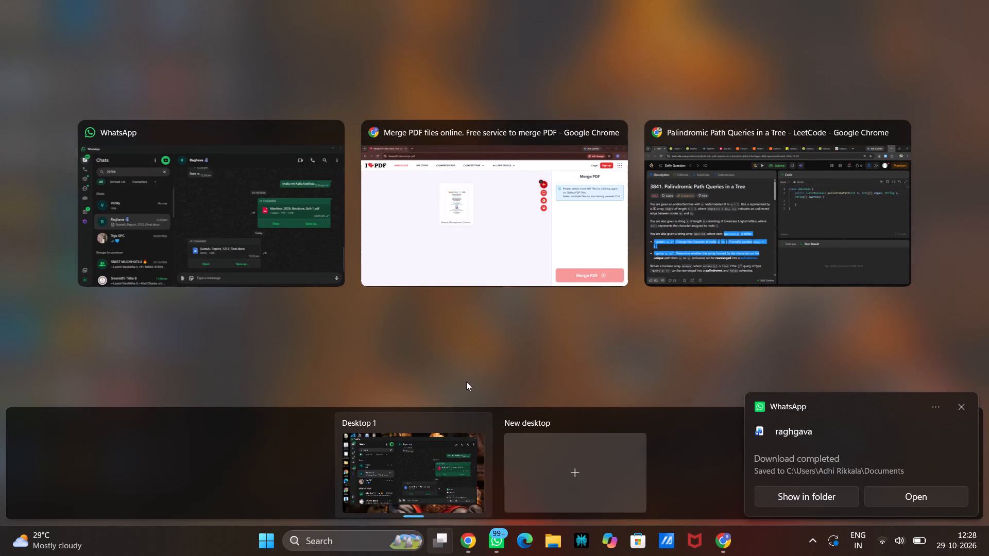
{"action": "left_click", "coordinate": [486, 251]}
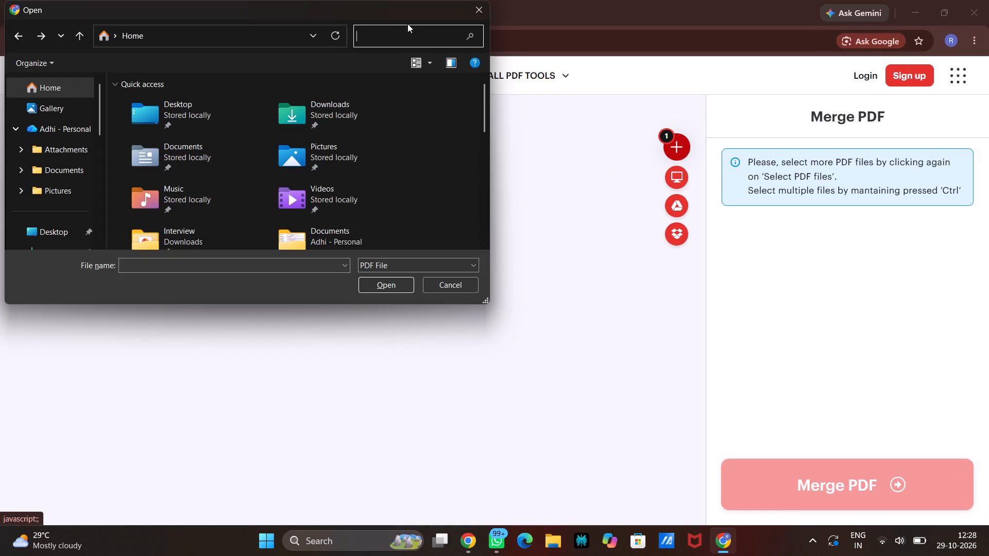
{"action": "left_click", "coordinate": [479, 13]}
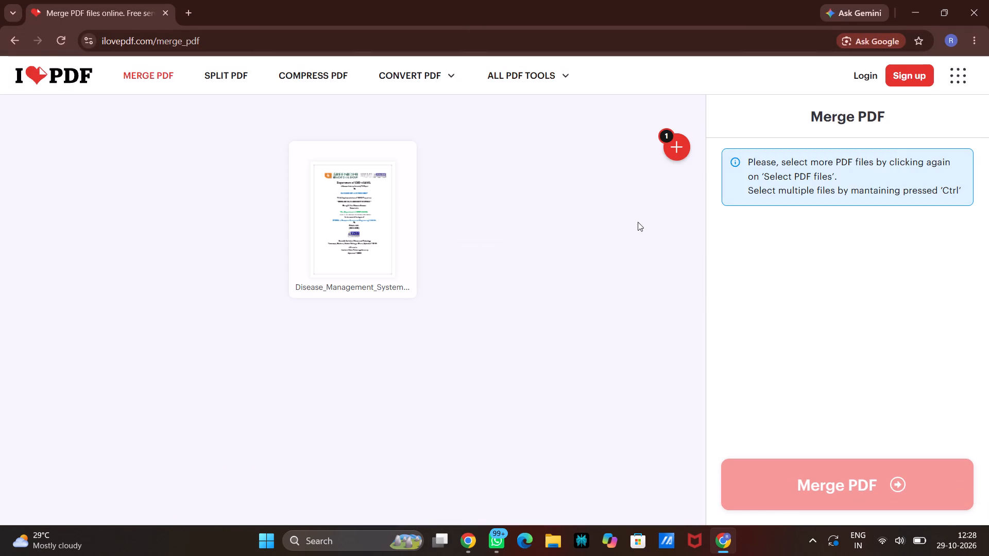
{"action": "left_click", "coordinate": [675, 161]}
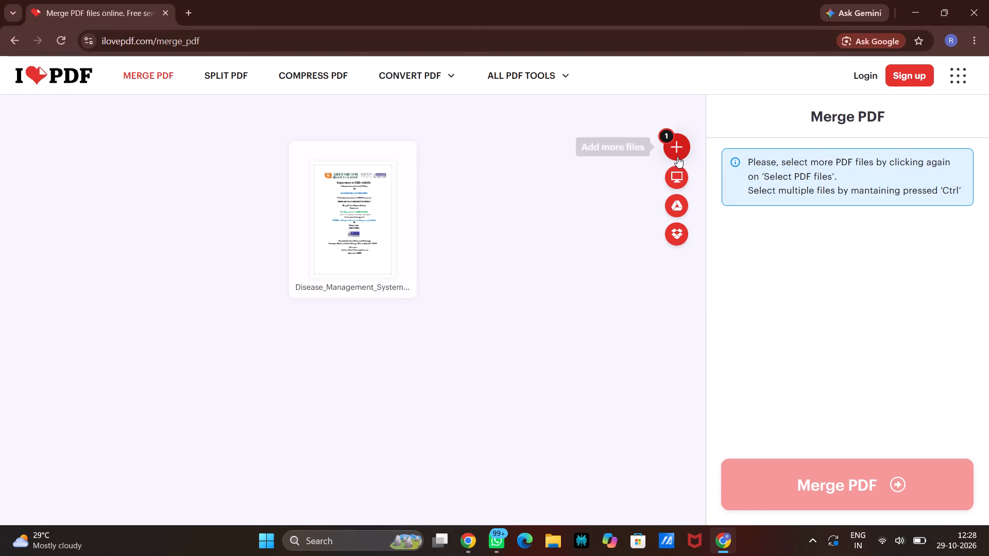
{"action": "left_click", "coordinate": [677, 154]}
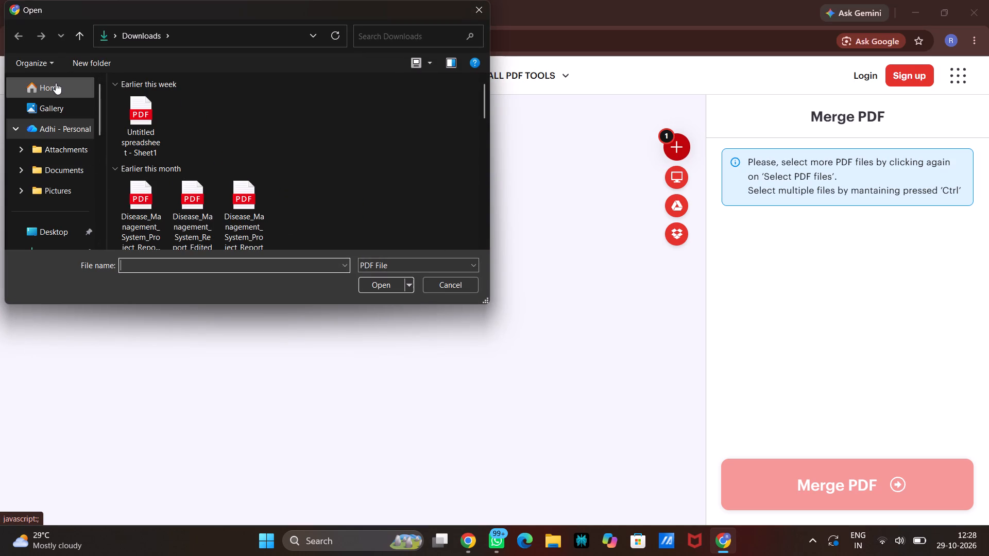
Search the Home location for a PDF matching "raghava" to add to the merge, and look through its recent files.
{"action": "scroll", "coordinate": [56, 83], "scroll_direction": "up", "scroll_amount": 6}
{"action": "left_click", "coordinate": [56, 83]}
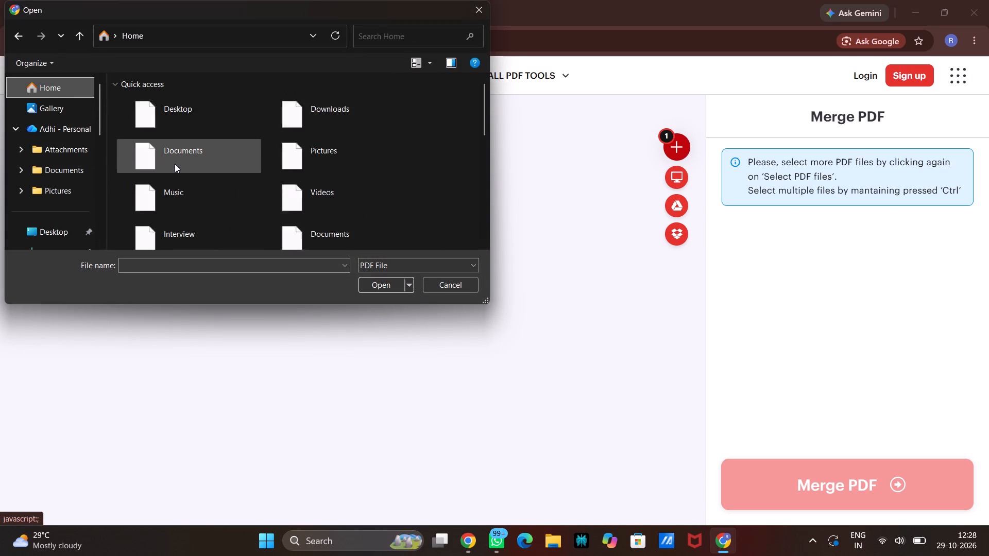
{"action": "scroll", "coordinate": [175, 164], "scroll_direction": "down", "scroll_amount": 1}
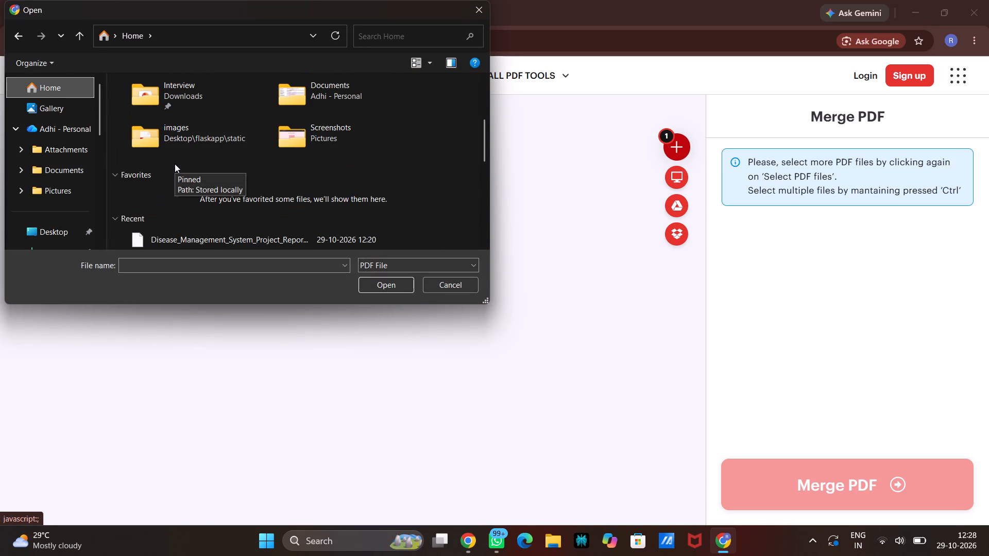
{"action": "scroll", "coordinate": [175, 164], "scroll_direction": "down", "scroll_amount": 1}
{"action": "left_click", "coordinate": [385, 28]}
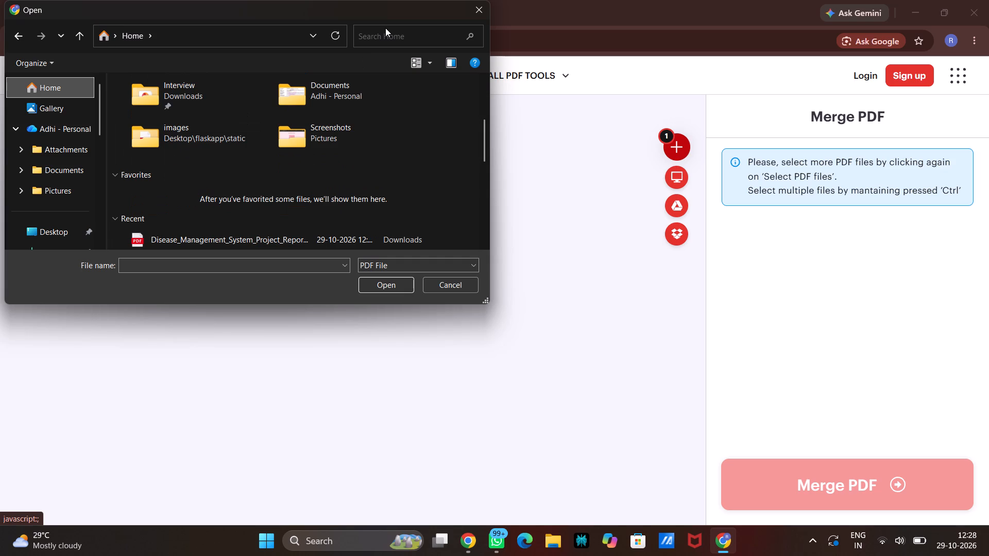
{"action": "left_click", "coordinate": [385, 28]}
{"action": "triple_click", "coordinate": [385, 28]}
{"action": "left_click", "coordinate": [370, 35]}
{"action": "type", "text": "raghava"}
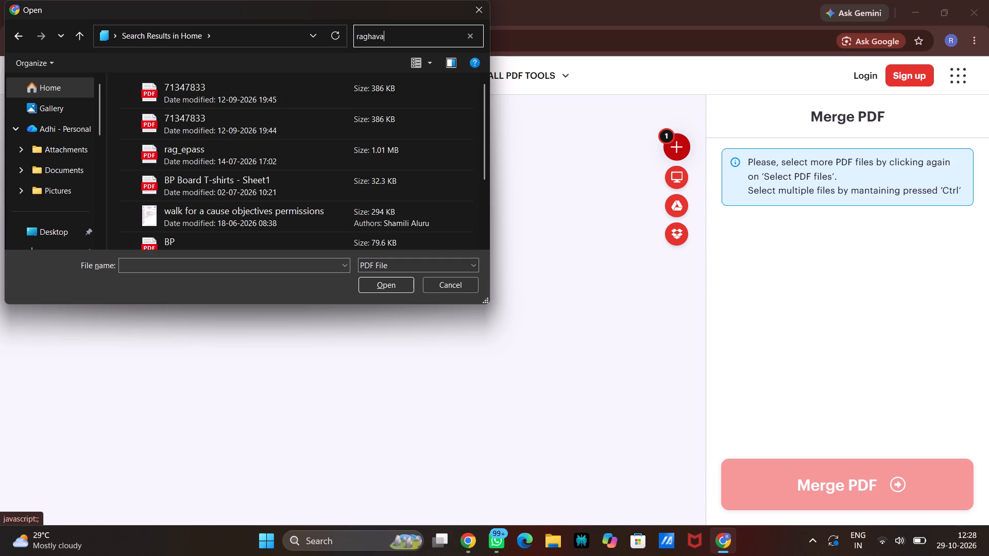
{"action": "key", "text": "BackSpace"}
{"action": "key", "text": "BackSpace"}
{"action": "key", "text": "BackSpace"}
{"action": "key", "text": "g"}
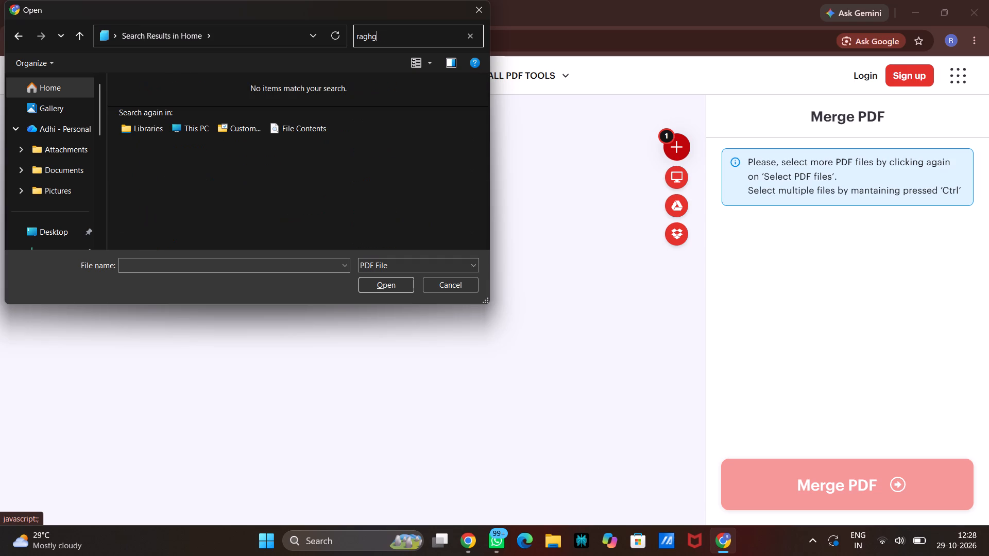
{"action": "type", "text": "ava"}
{"action": "left_click", "coordinate": [471, 31]}
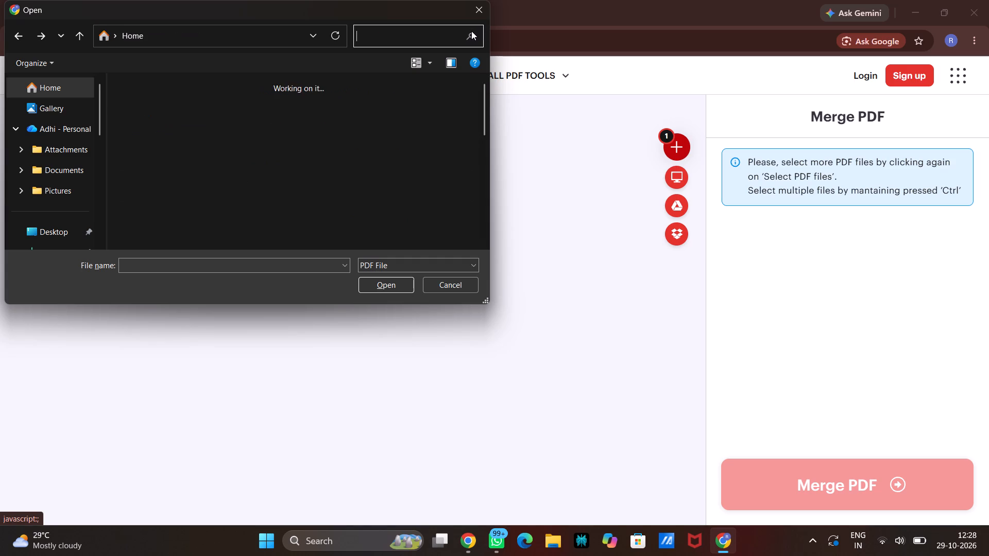
{"action": "scroll", "coordinate": [247, 165], "scroll_direction": "down", "scroll_amount": 1}
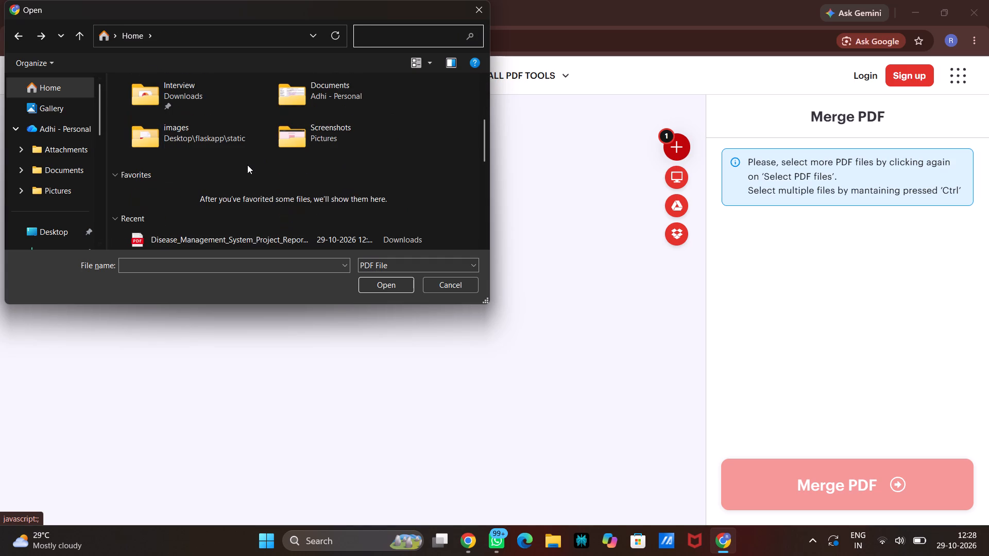
{"action": "scroll", "coordinate": [247, 165], "scroll_direction": "down", "scroll_amount": 1}
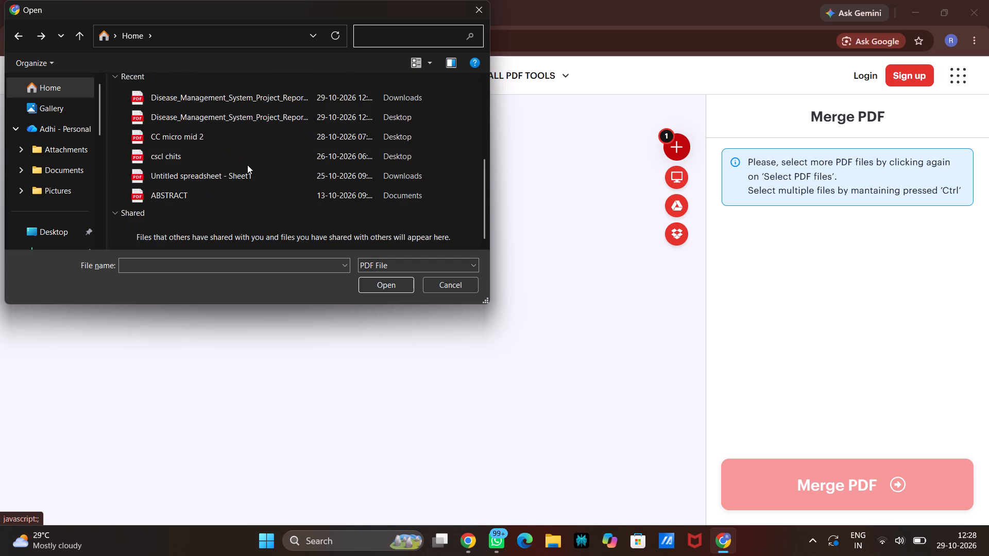
{"action": "scroll", "coordinate": [247, 165], "scroll_direction": "down", "scroll_amount": 2}
{"action": "double_click", "coordinate": [481, 4]}
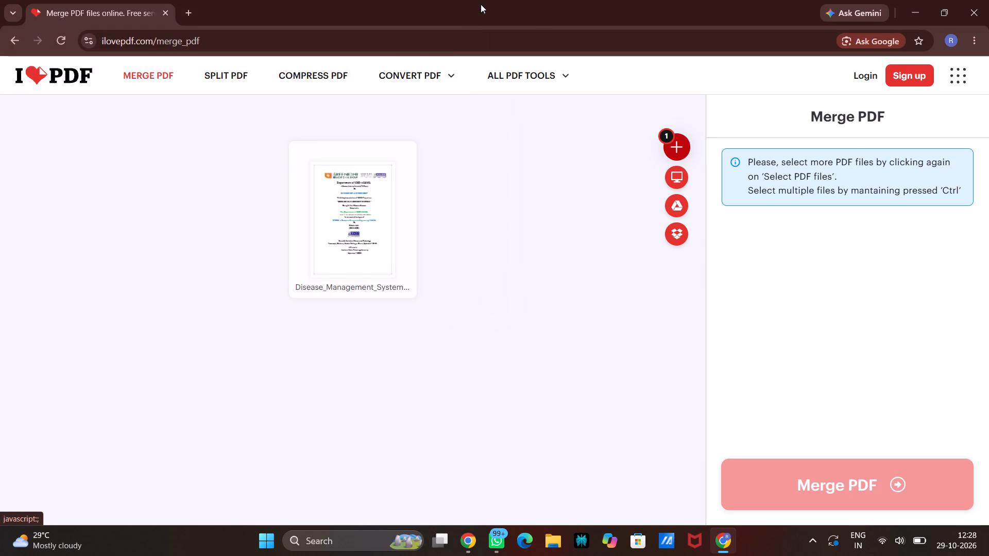
Search the web for "word to pdf" in a new tab and open iLovePDF's Word to PDF converter.
{"action": "left_click", "coordinate": [193, 11]}
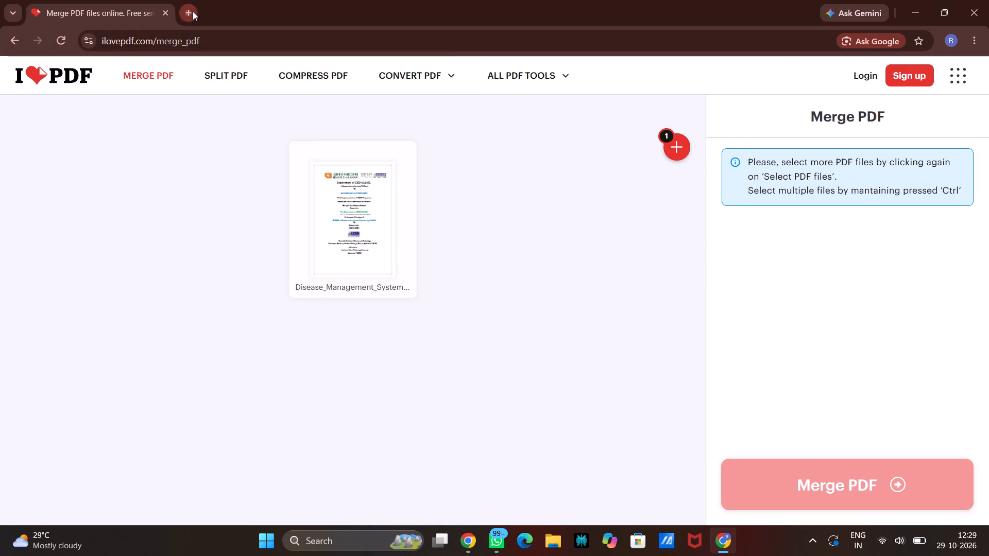
{"action": "left_click", "coordinate": [397, 252]}
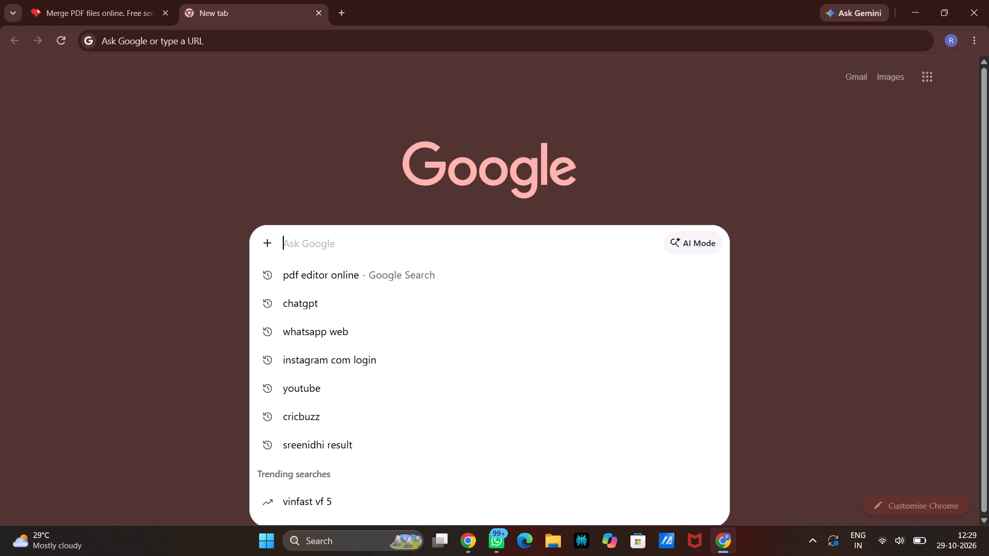
{"action": "type", "text": "wp"}
{"action": "key", "text": "BackSpace"}
{"action": "type", "text": "ord"}
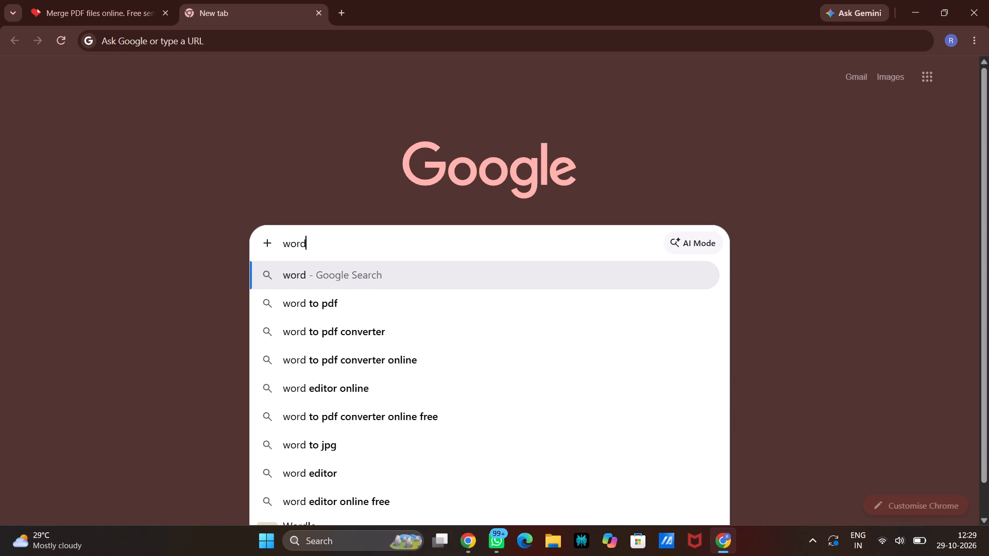
{"action": "left_click", "coordinate": [386, 292]}
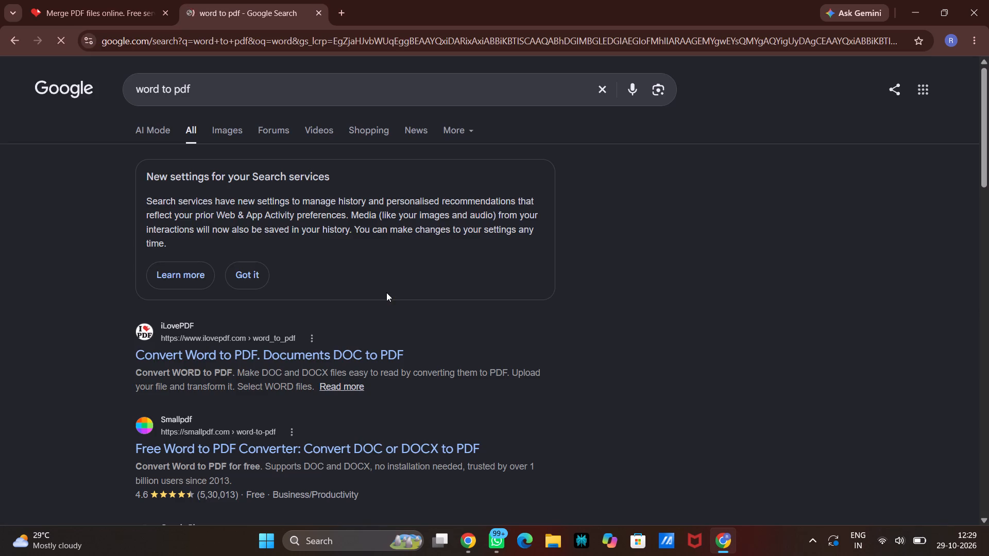
{"action": "left_click", "coordinate": [282, 349]}
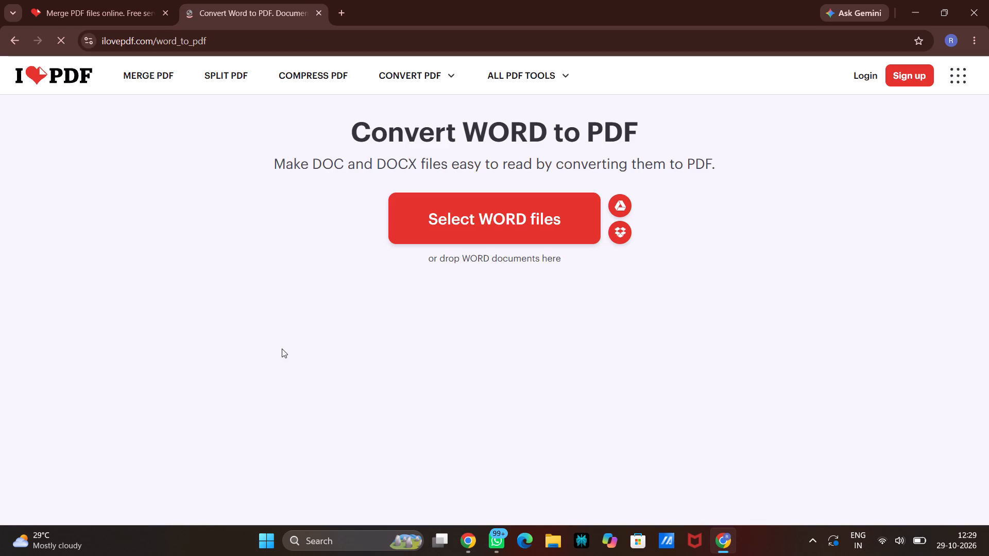
Search the Desktop folder for "ra" and load the SutraAI_Report_1212_Final Word document into the converter.
{"action": "left_click", "coordinate": [475, 228]}
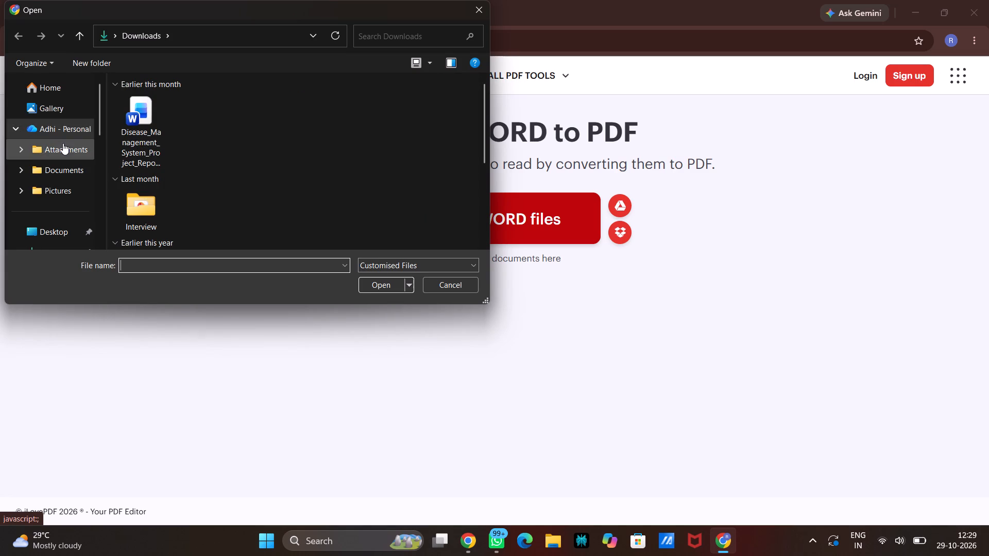
{"action": "scroll", "coordinate": [63, 143], "scroll_direction": "down", "scroll_amount": 1}
{"action": "left_click", "coordinate": [60, 171]}
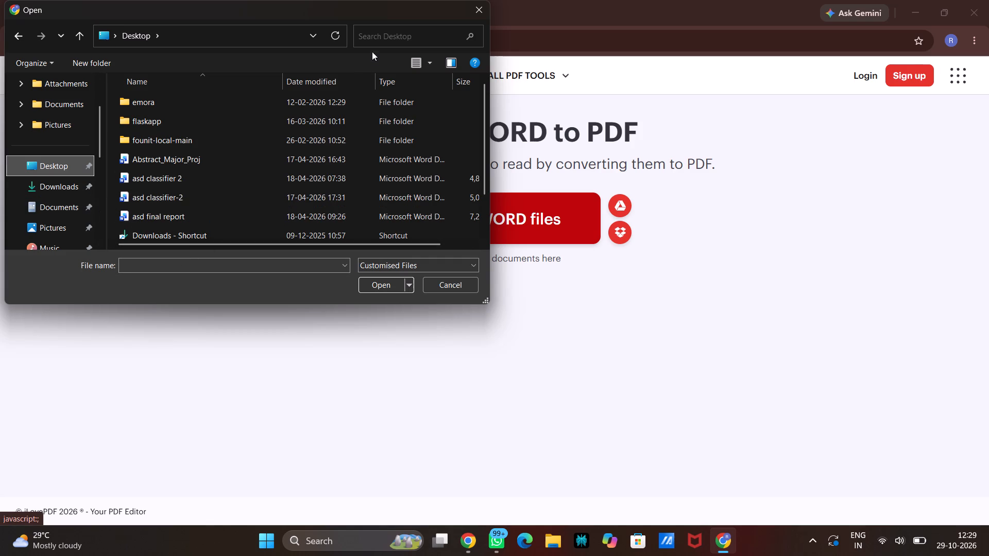
{"action": "left_click", "coordinate": [367, 28]}
{"action": "left_click", "coordinate": [367, 34]}
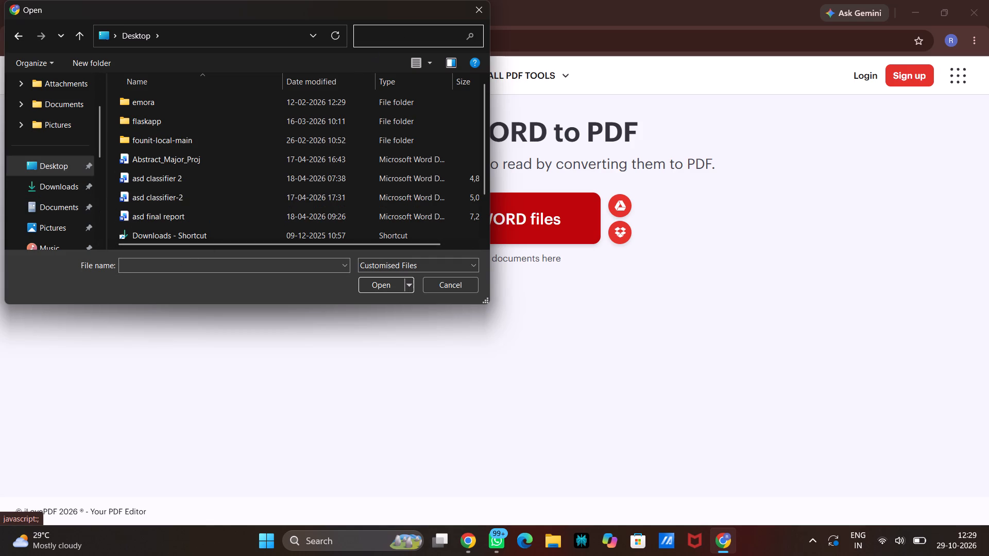
{"action": "type", "text": "ra"}
{"action": "key", "text": "g"}
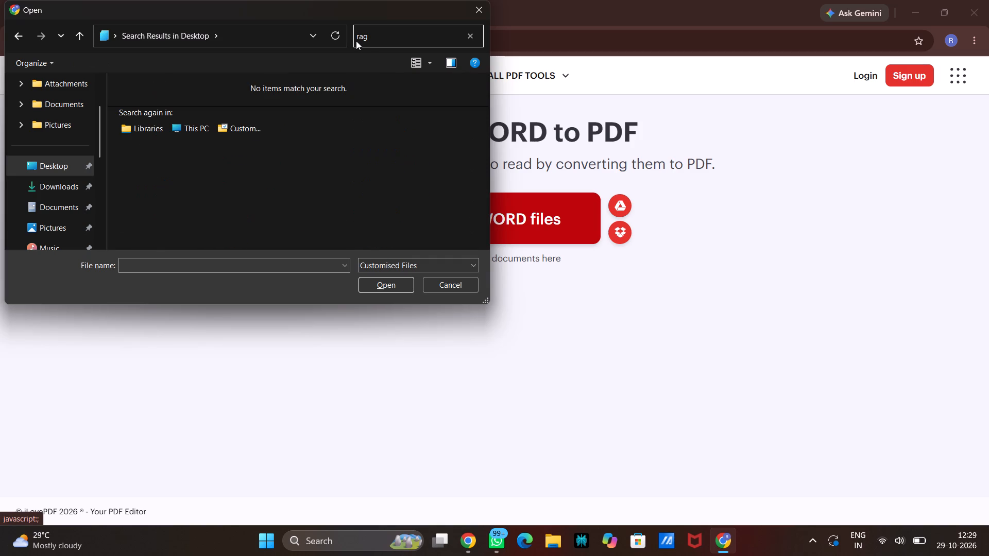
{"action": "key", "text": "BackSpace"}
{"action": "left_click", "coordinate": [298, 89]}
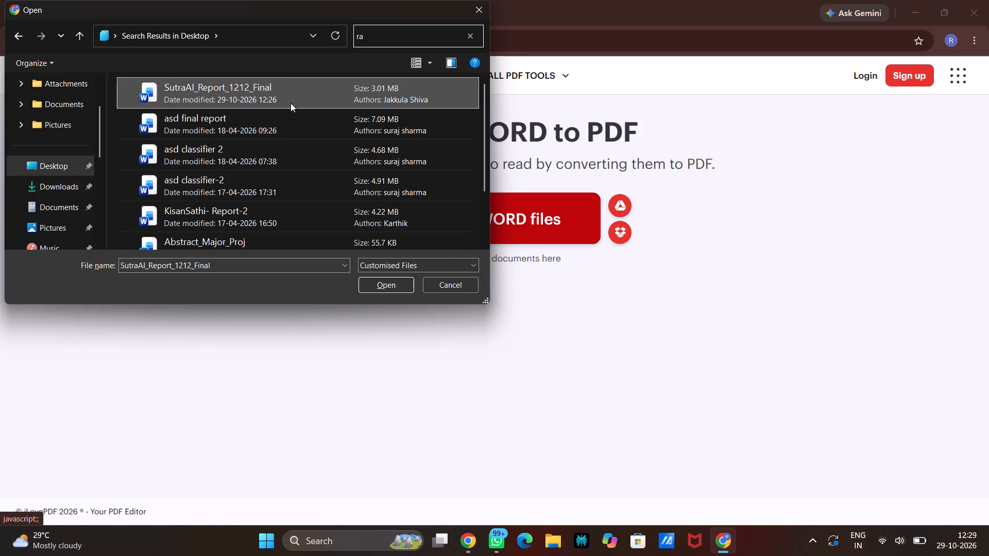
{"action": "left_click", "coordinate": [373, 286]}
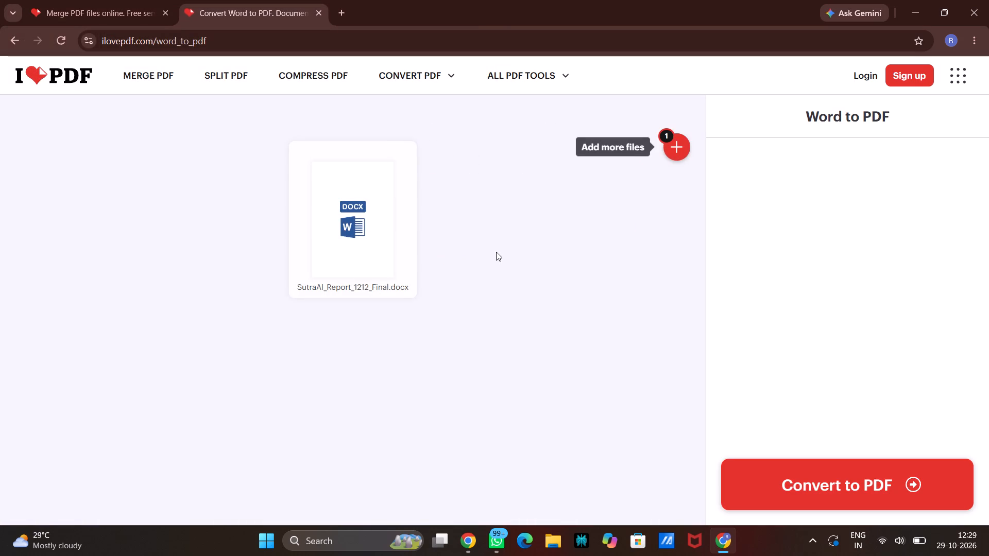
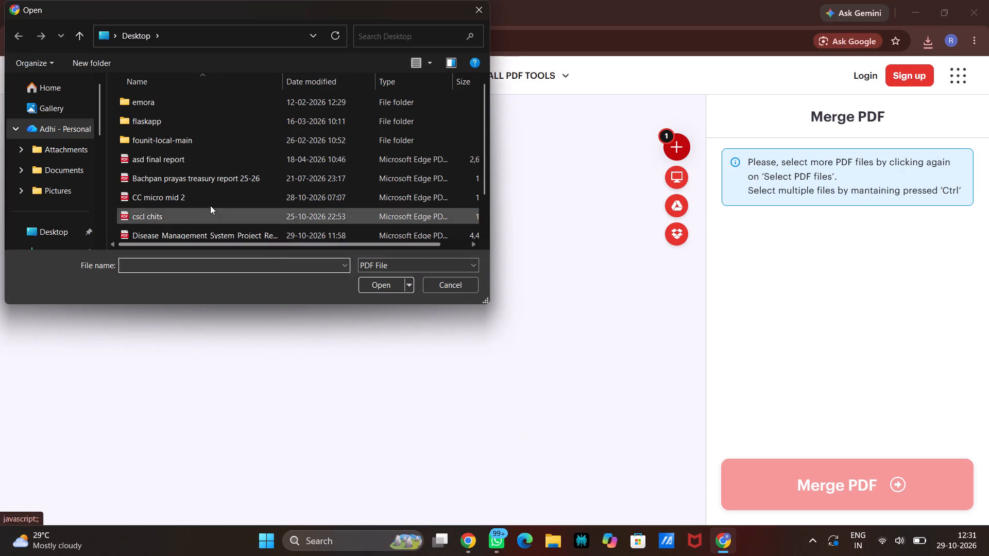
{"action": "scroll", "coordinate": [148, 150], "scroll_direction": "up", "scroll_amount": 5}
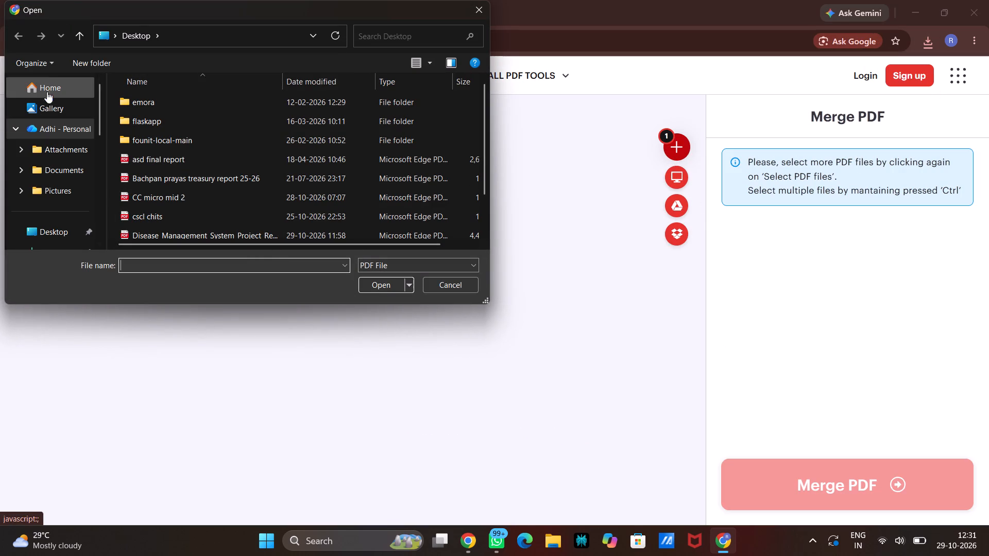
{"action": "left_click", "coordinate": [52, 82]}
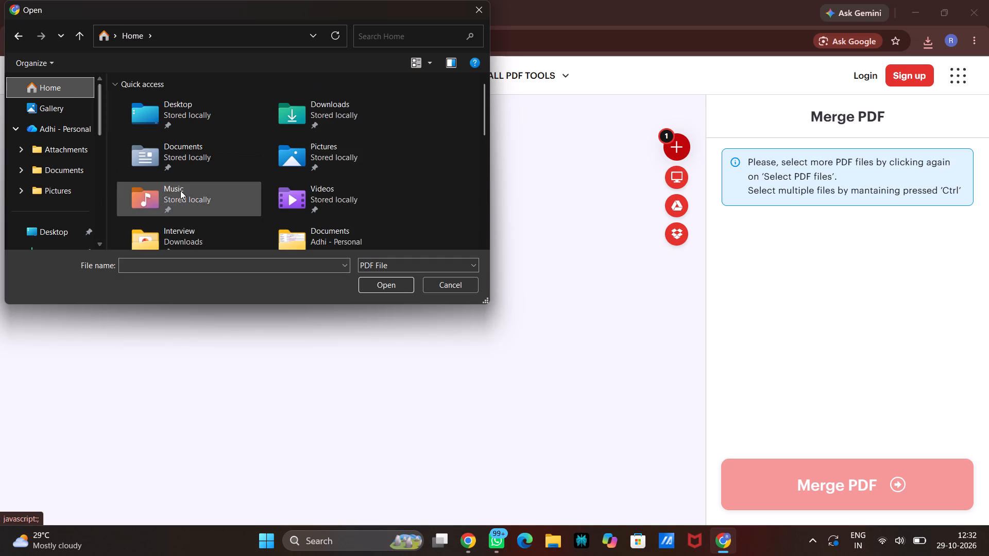
{"action": "scroll", "coordinate": [180, 190], "scroll_direction": "down", "scroll_amount": 2}
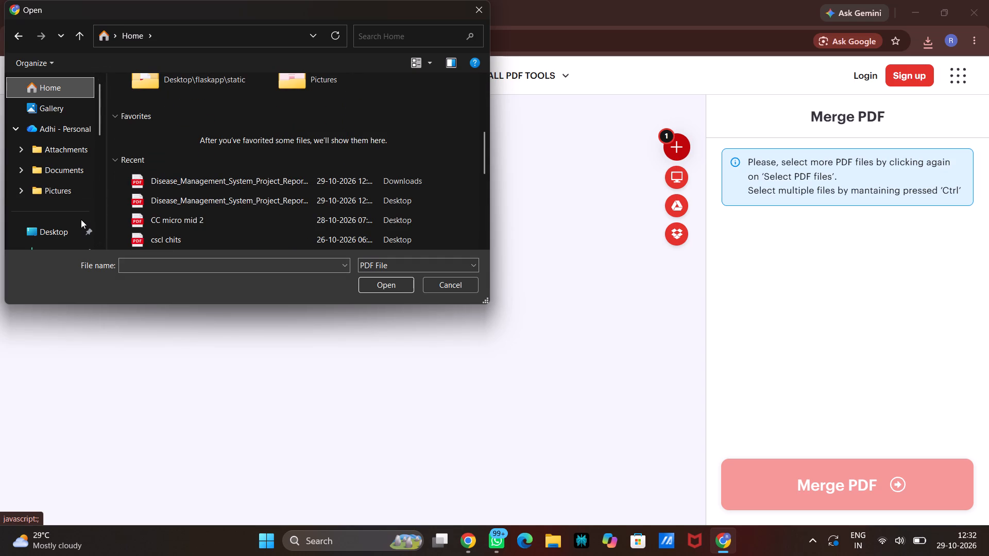
{"action": "scroll", "coordinate": [81, 219], "scroll_direction": "down", "scroll_amount": 1}
{"action": "left_click", "coordinate": [65, 176]}
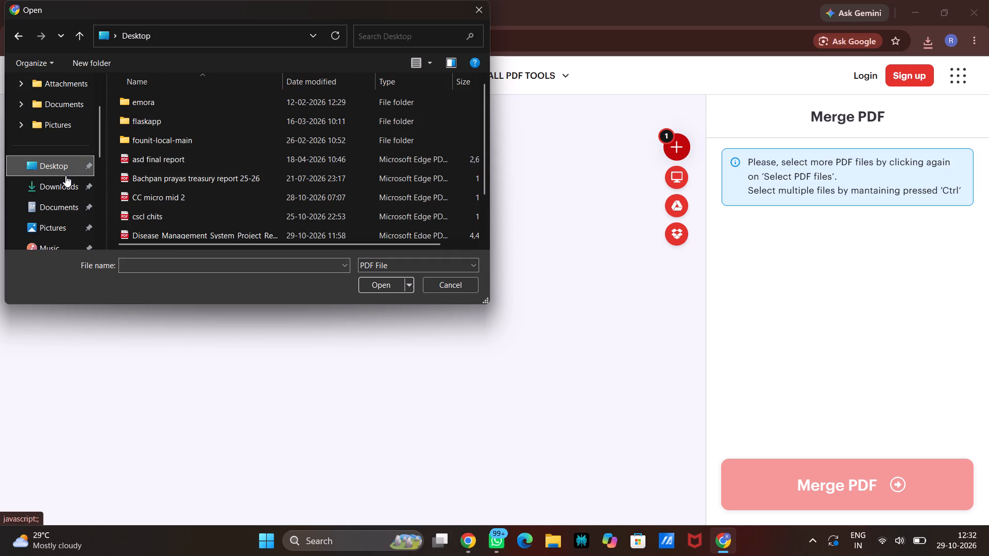
{"action": "left_click", "coordinate": [64, 183]}
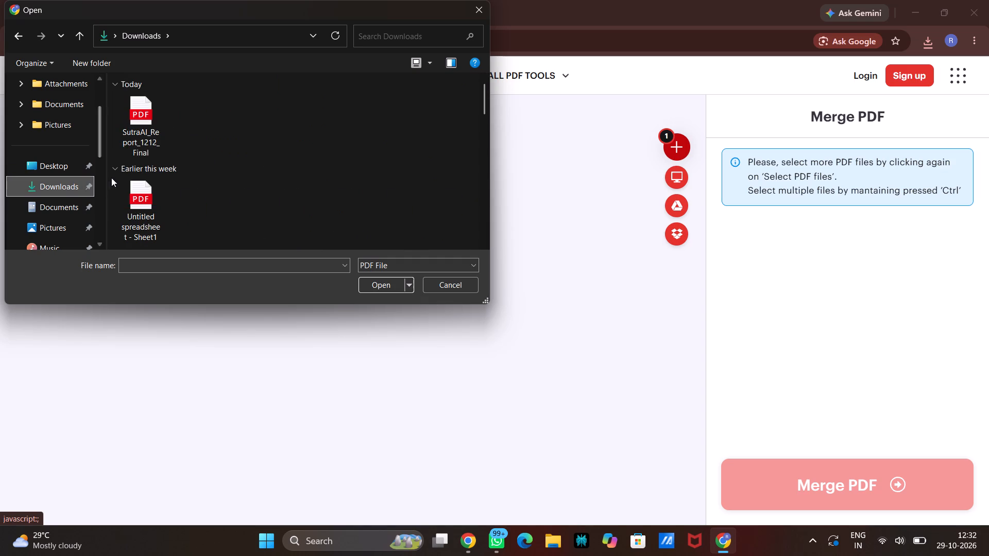
{"action": "left_click", "coordinate": [133, 131]}
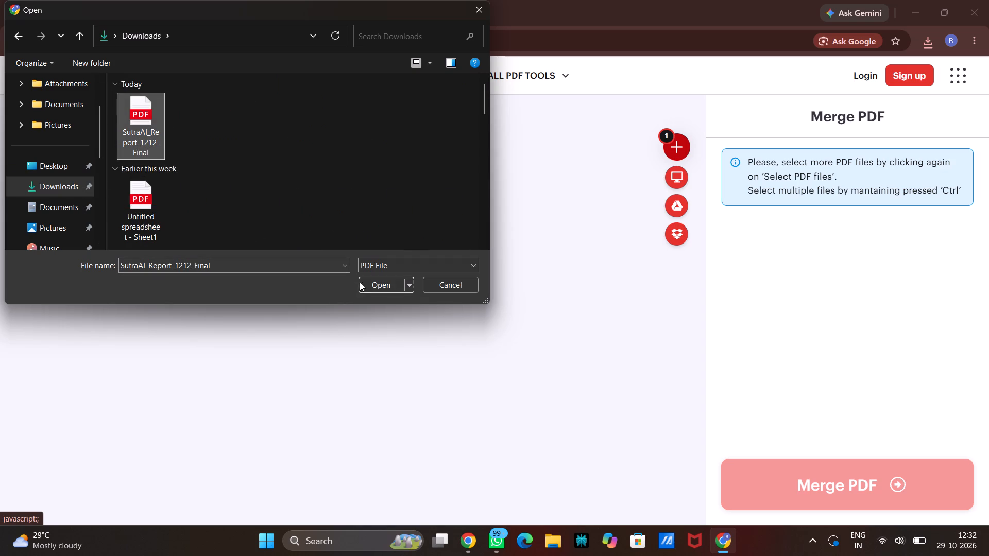
{"action": "left_click", "coordinate": [384, 288]}
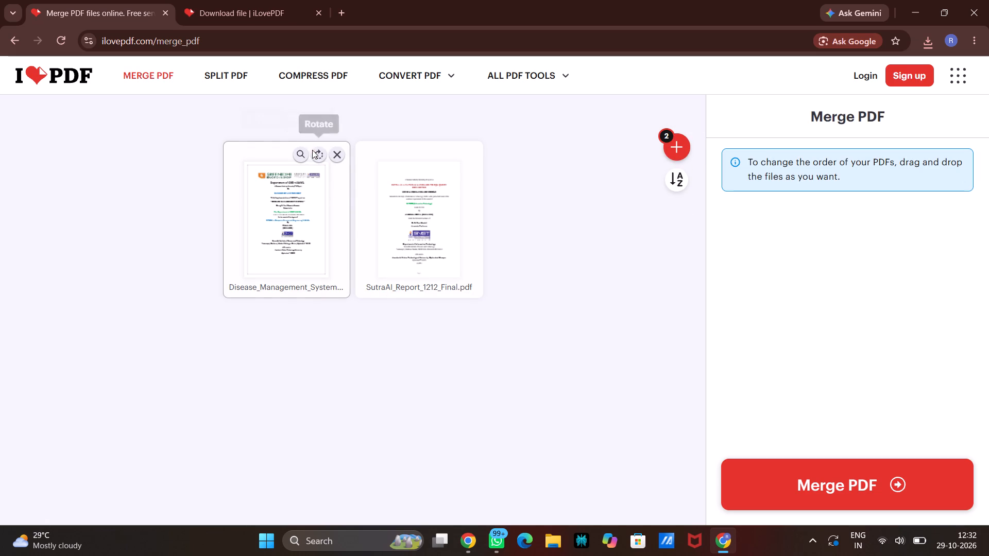
Sort the files so the SutraAI report precedes the Disease Management System report, and merge them into one PDF.
{"action": "left_click", "coordinate": [313, 205]}
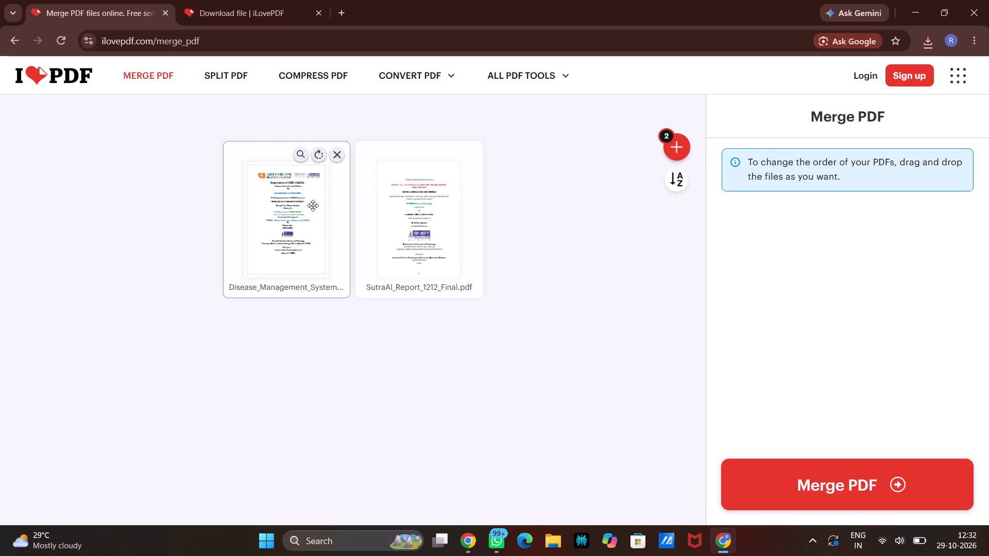
{"action": "left_click", "coordinate": [313, 205]}
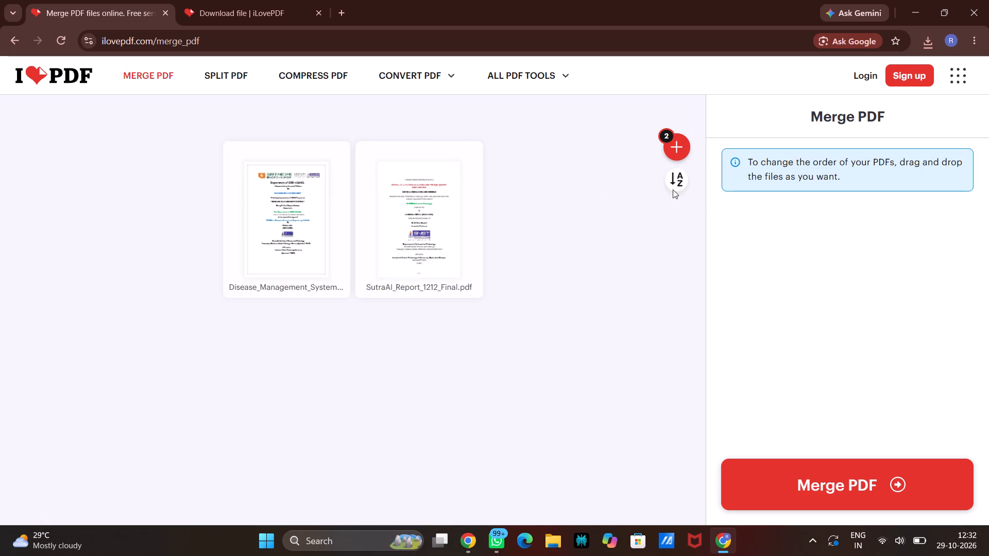
{"action": "left_click", "coordinate": [667, 174]}
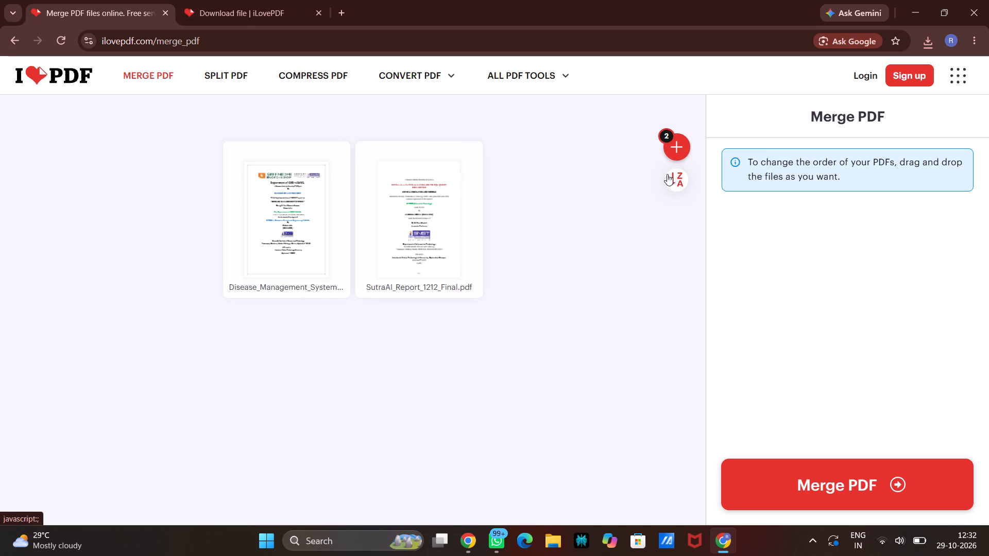
{"action": "left_click", "coordinate": [667, 174]}
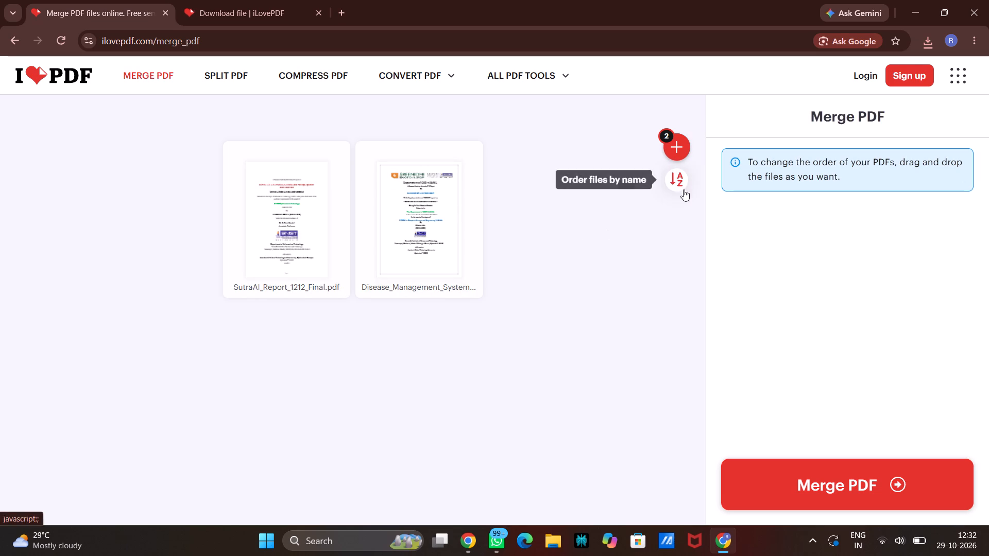
{"action": "left_click", "coordinate": [816, 472]}
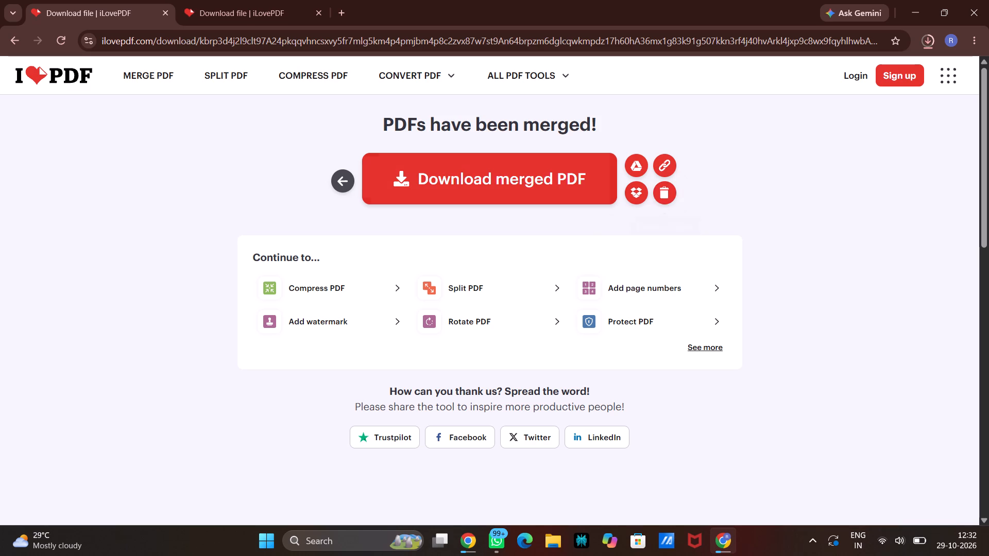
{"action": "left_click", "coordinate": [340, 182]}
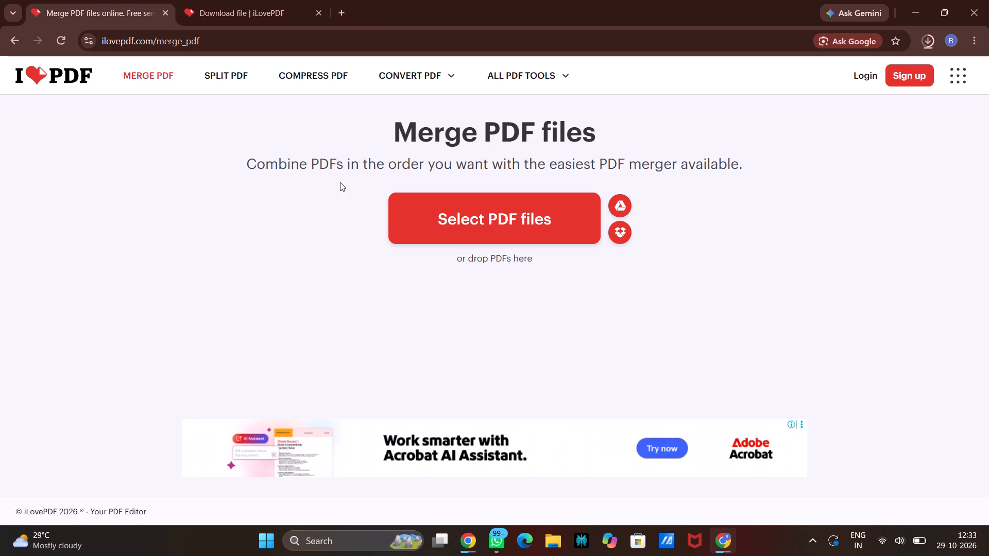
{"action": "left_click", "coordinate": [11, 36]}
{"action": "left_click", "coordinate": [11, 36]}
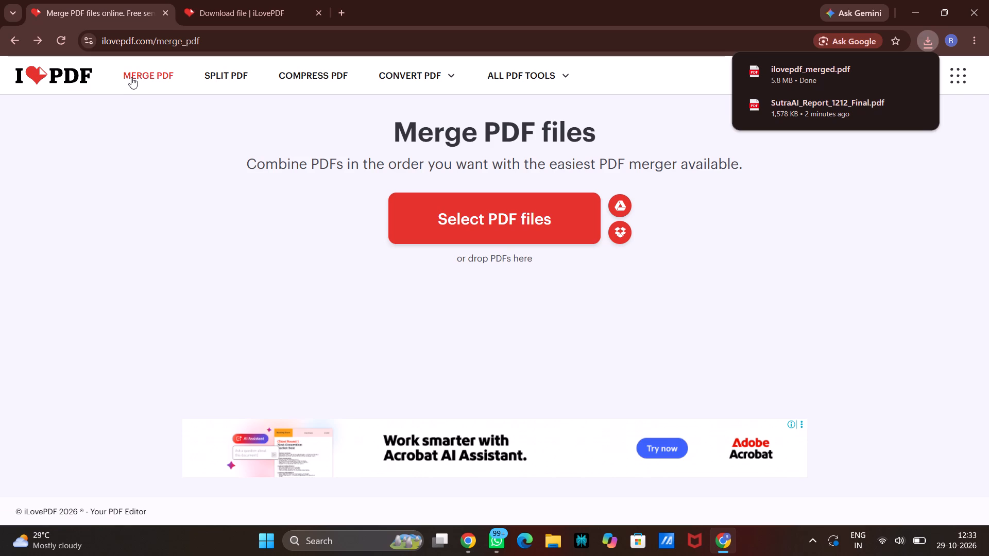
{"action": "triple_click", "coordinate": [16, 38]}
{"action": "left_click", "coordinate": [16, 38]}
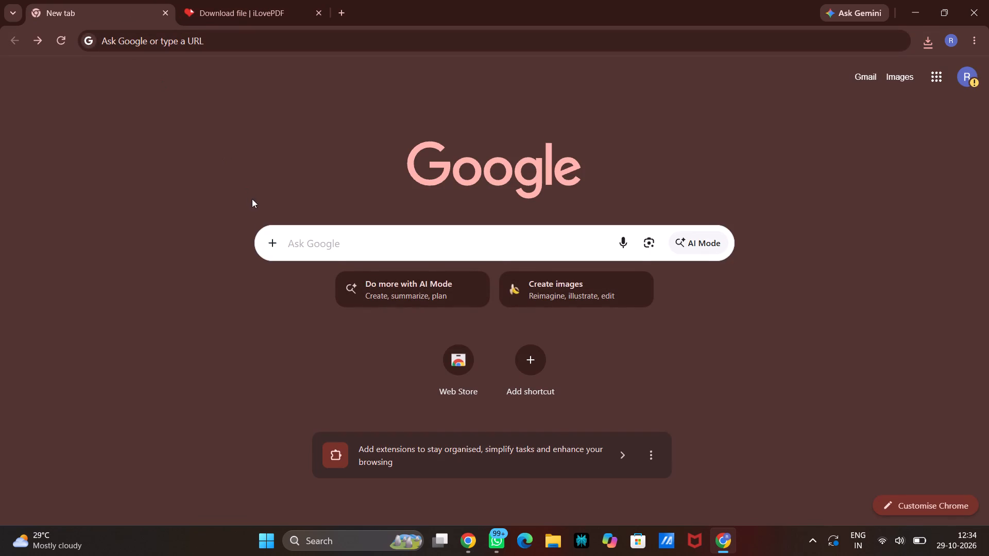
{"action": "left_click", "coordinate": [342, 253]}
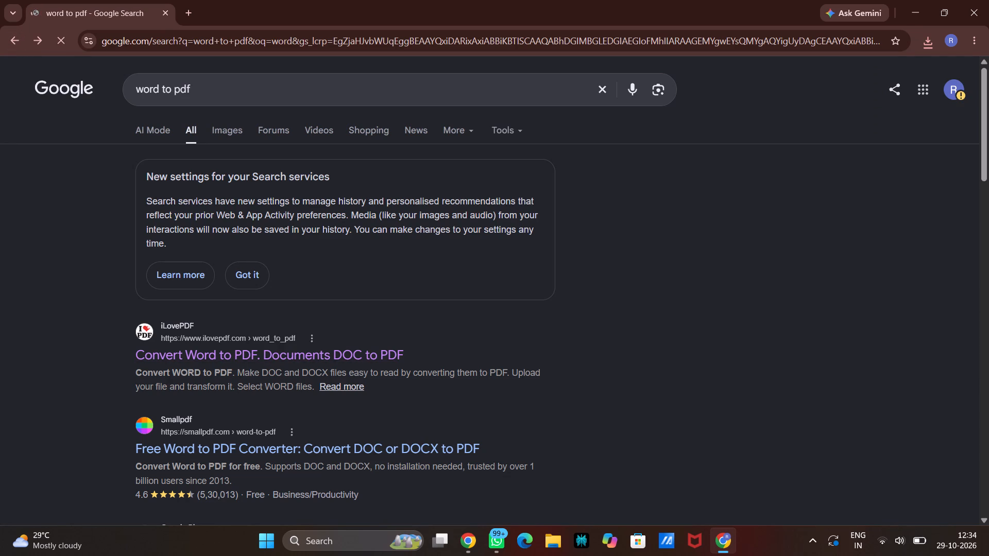
{"action": "left_click", "coordinate": [214, 352]}
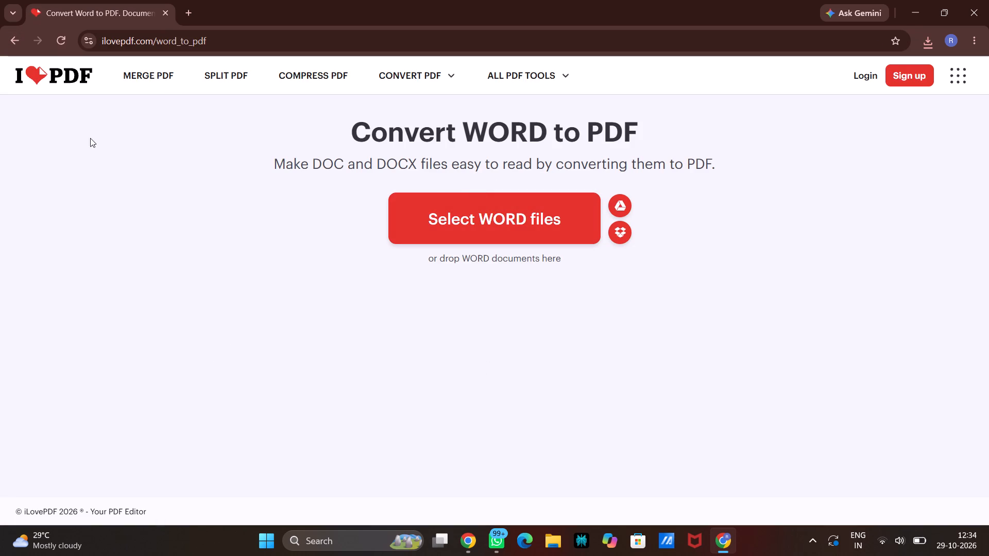
{"action": "left_click", "coordinate": [32, 71]}
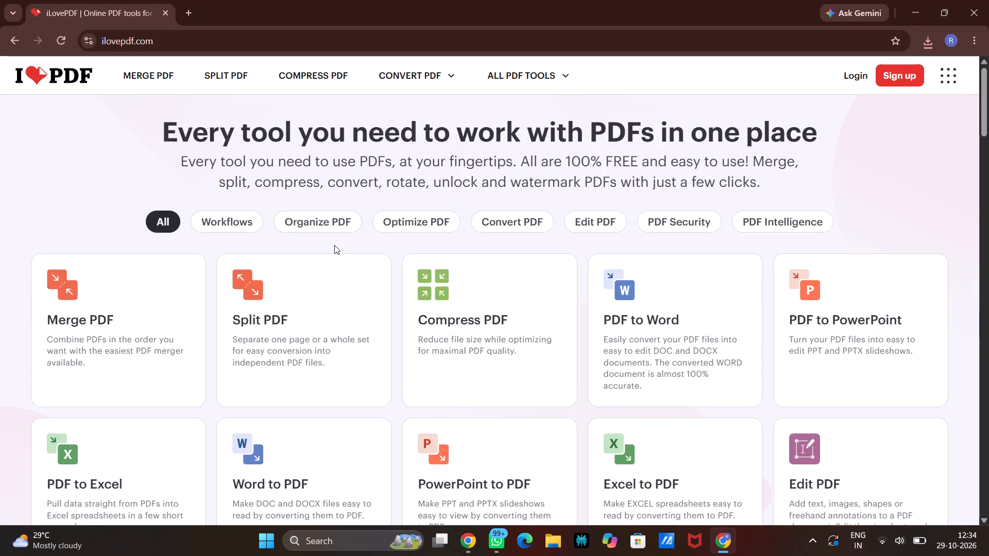
{"action": "scroll", "coordinate": [334, 245], "scroll_direction": "down", "scroll_amount": 2}
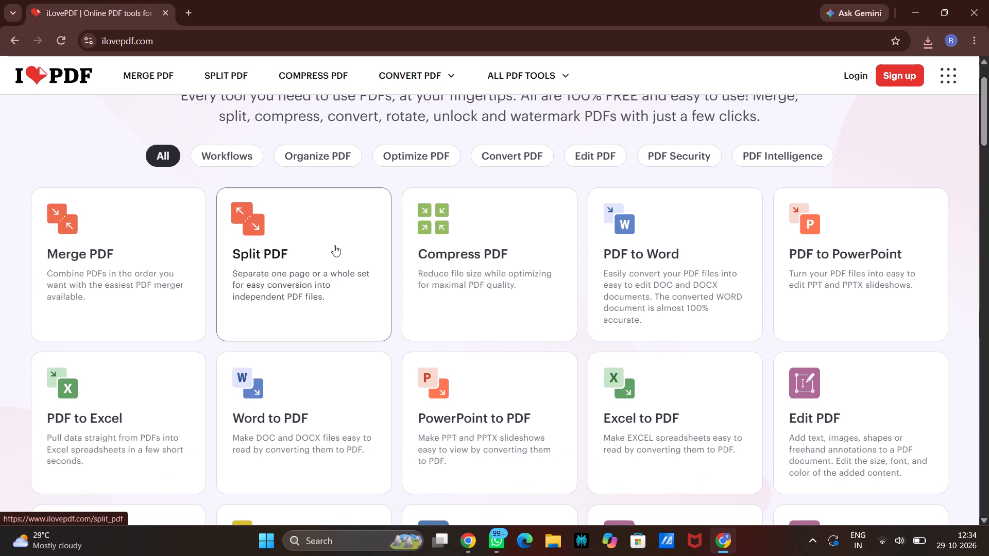
{"action": "scroll", "coordinate": [334, 245], "scroll_direction": "down", "scroll_amount": 3}
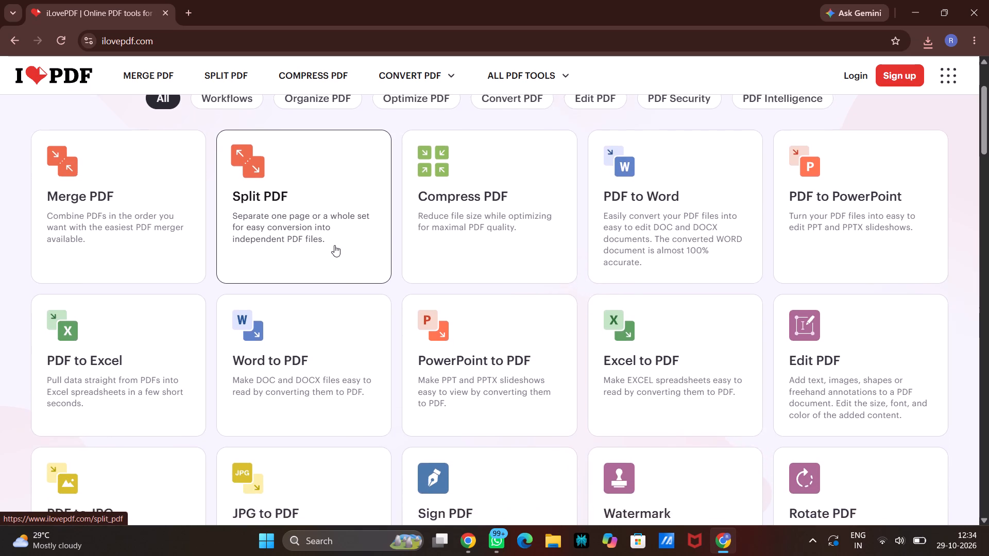
{"action": "scroll", "coordinate": [334, 245], "scroll_direction": "down", "scroll_amount": 1}
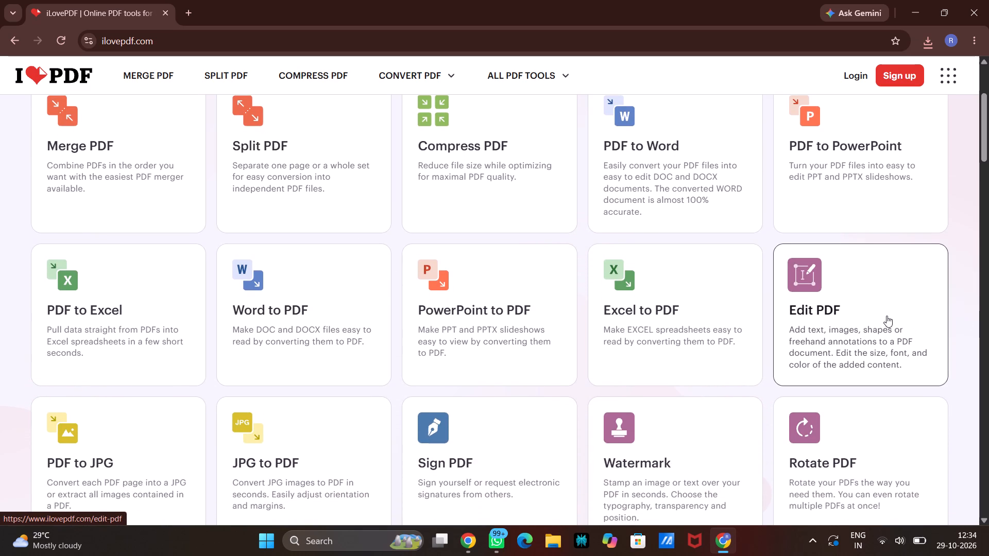
{"action": "left_click", "coordinate": [886, 316]}
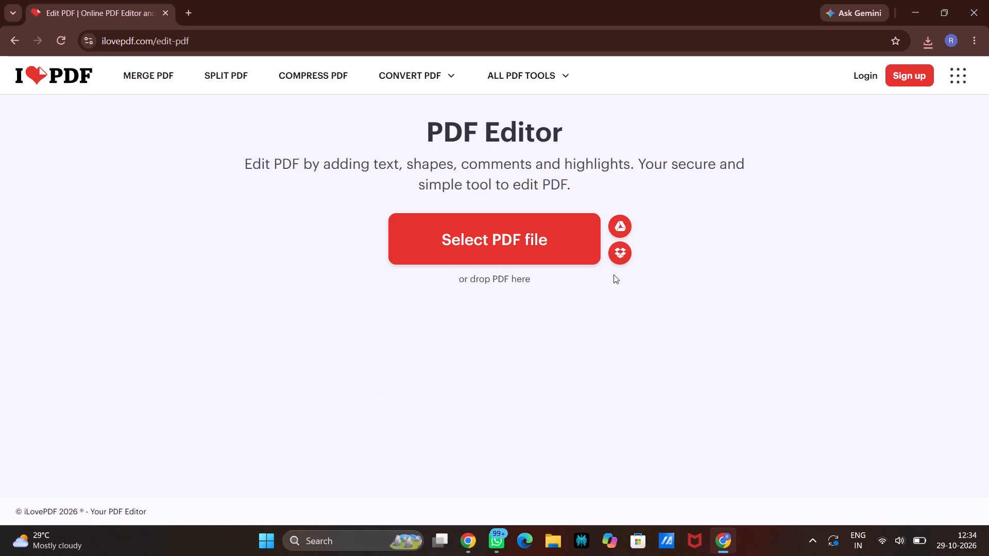
Load ilovepdf_merged from the Downloads folder into the PDF editor.
{"action": "left_click", "coordinate": [557, 242]}
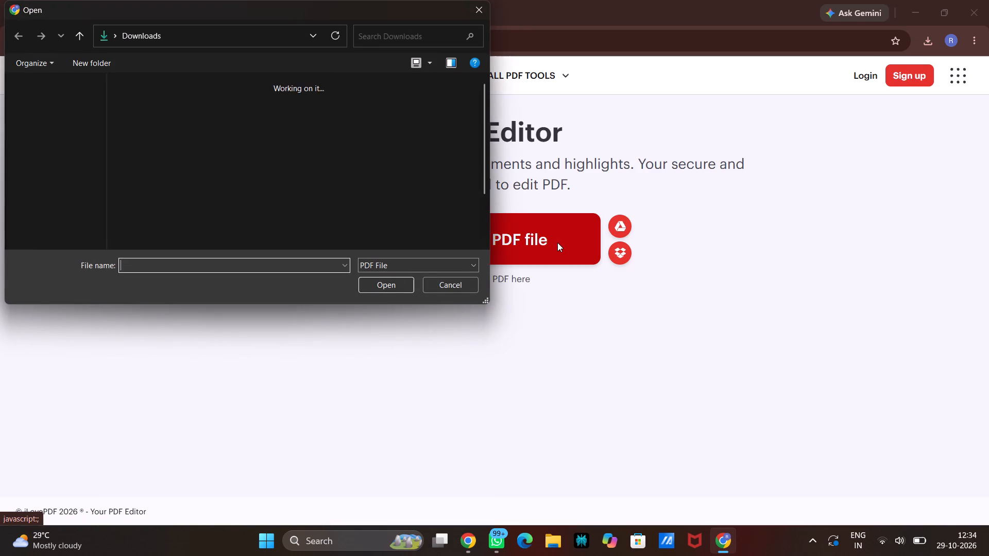
{"action": "left_click", "coordinate": [149, 106]}
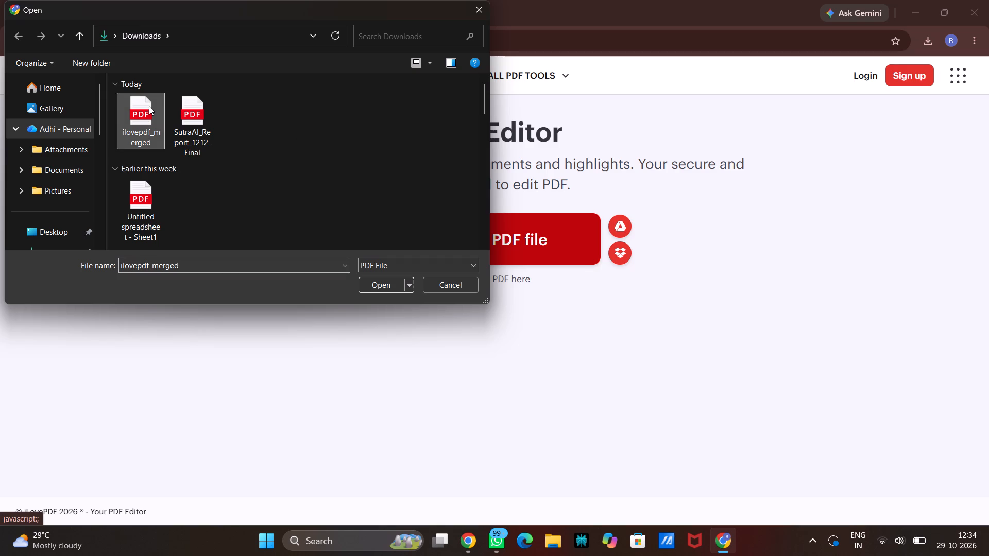
{"action": "left_click", "coordinate": [381, 286]}
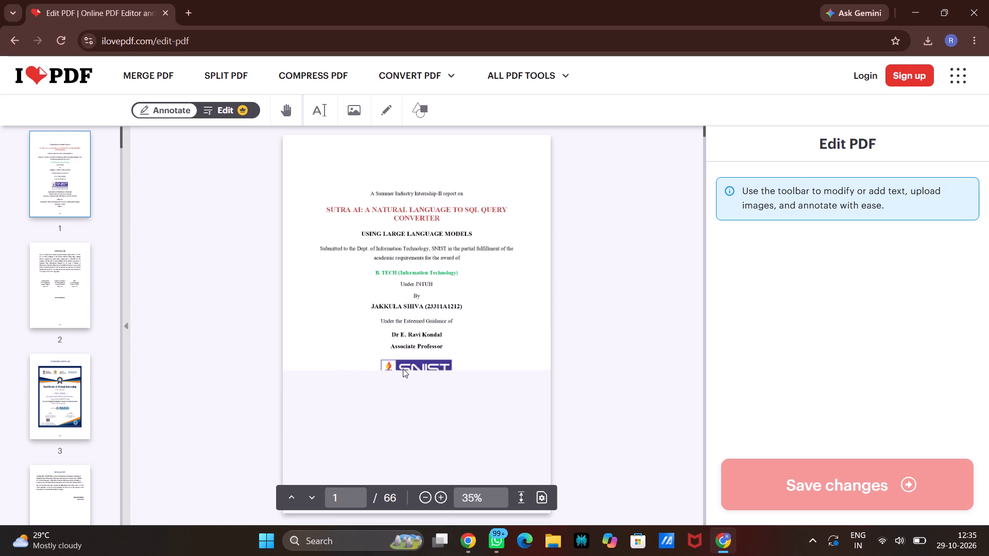
Look through the opening pages of the merged PDF, from the cover page to the Abstract on page 6.
{"action": "scroll", "coordinate": [403, 369], "scroll_direction": "down", "scroll_amount": 1}
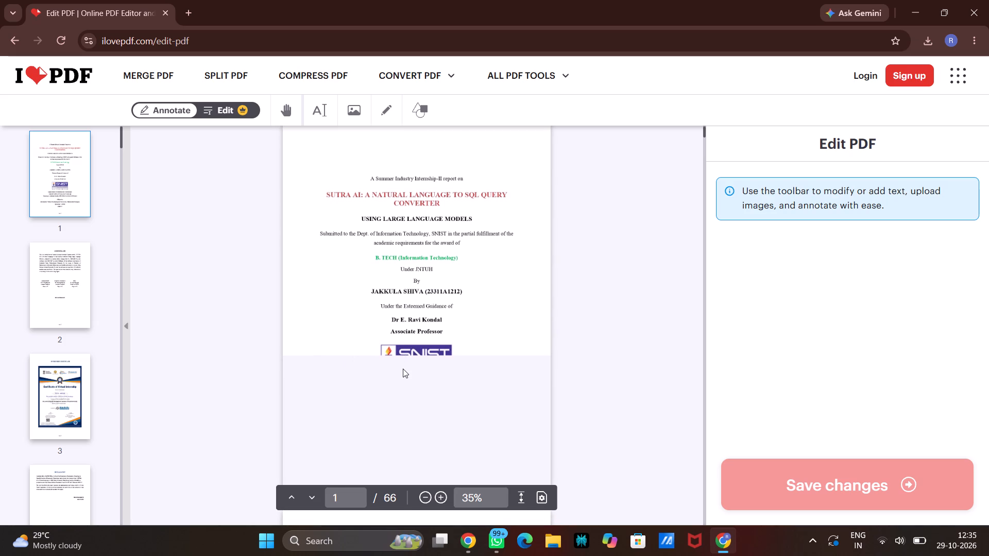
{"action": "scroll", "coordinate": [403, 369], "scroll_direction": "down", "scroll_amount": 2}
{"action": "scroll", "coordinate": [403, 369], "scroll_direction": "up", "scroll_amount": 1}
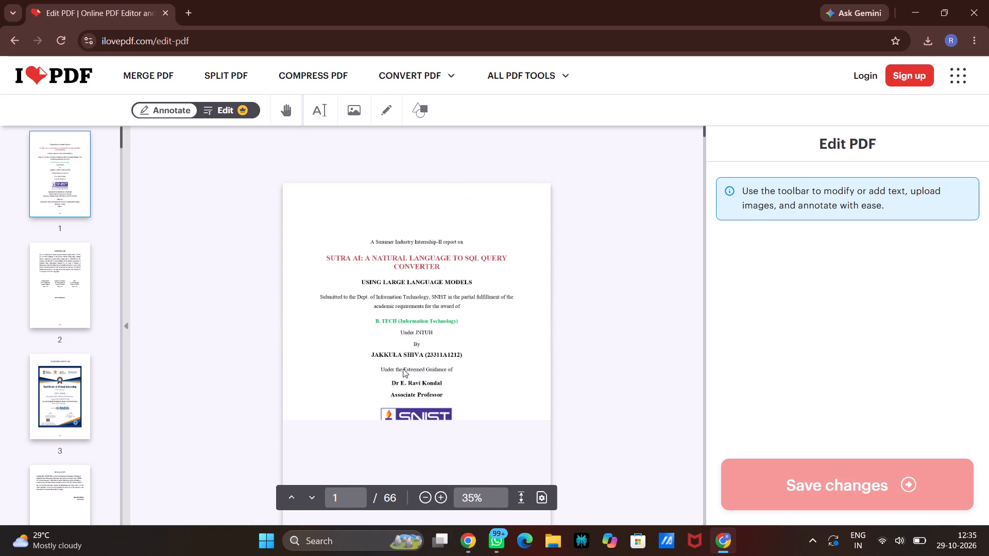
{"action": "scroll", "coordinate": [403, 369], "scroll_direction": "up", "scroll_amount": 1}
{"action": "scroll", "coordinate": [403, 369], "scroll_direction": "down", "scroll_amount": 1}
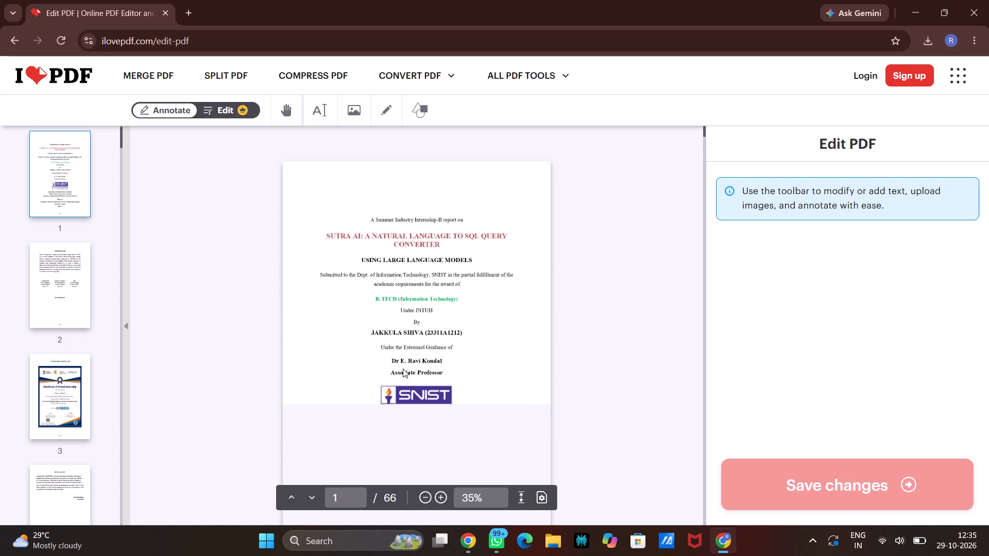
{"action": "scroll", "coordinate": [403, 369], "scroll_direction": "down", "scroll_amount": 2}
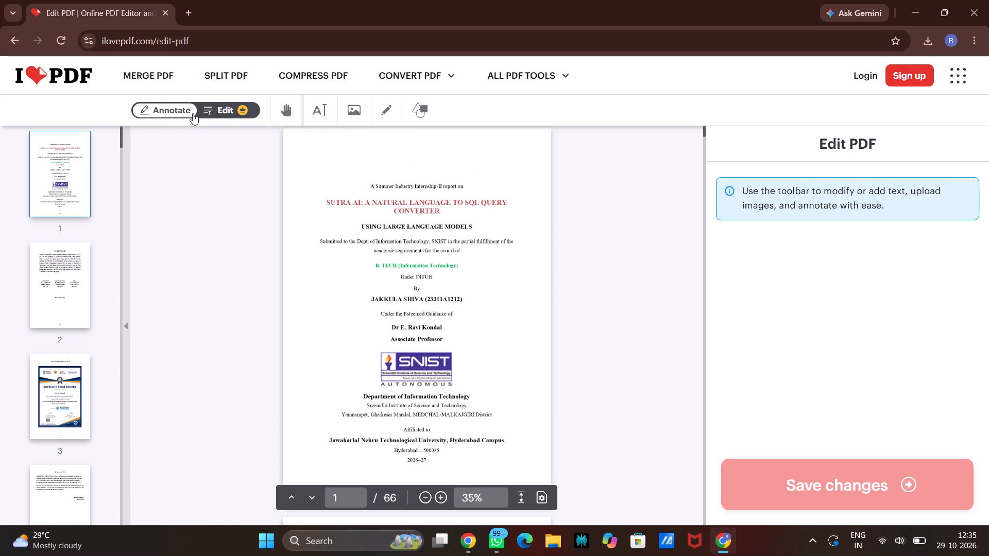
{"action": "left_click", "coordinate": [73, 297]}
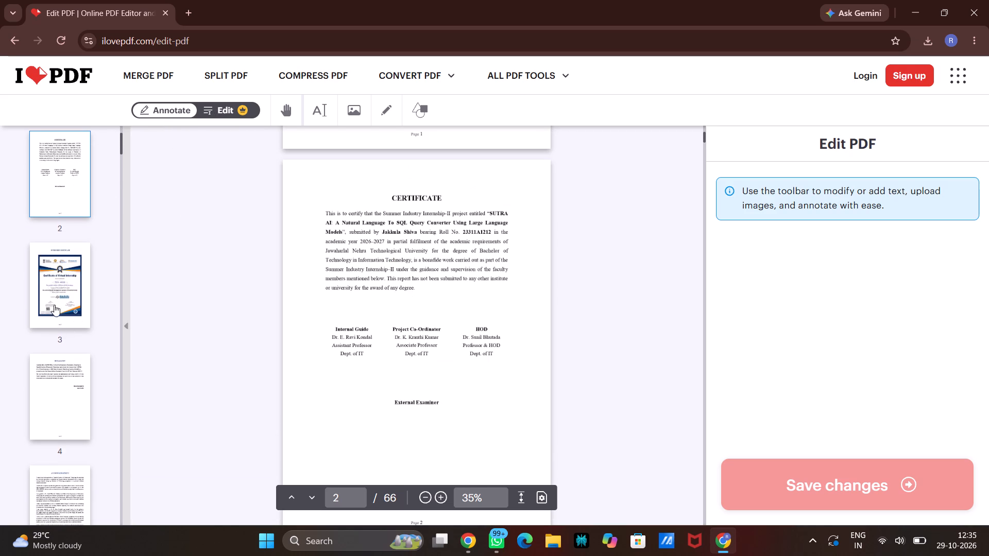
{"action": "left_click", "coordinate": [54, 296]}
{"action": "left_click", "coordinate": [66, 304]}
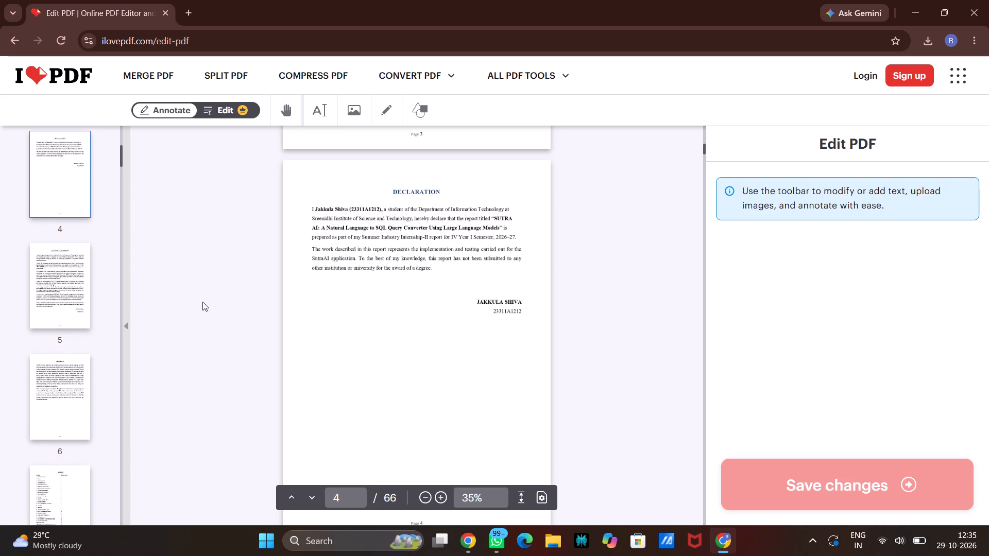
{"action": "left_click", "coordinate": [71, 296]}
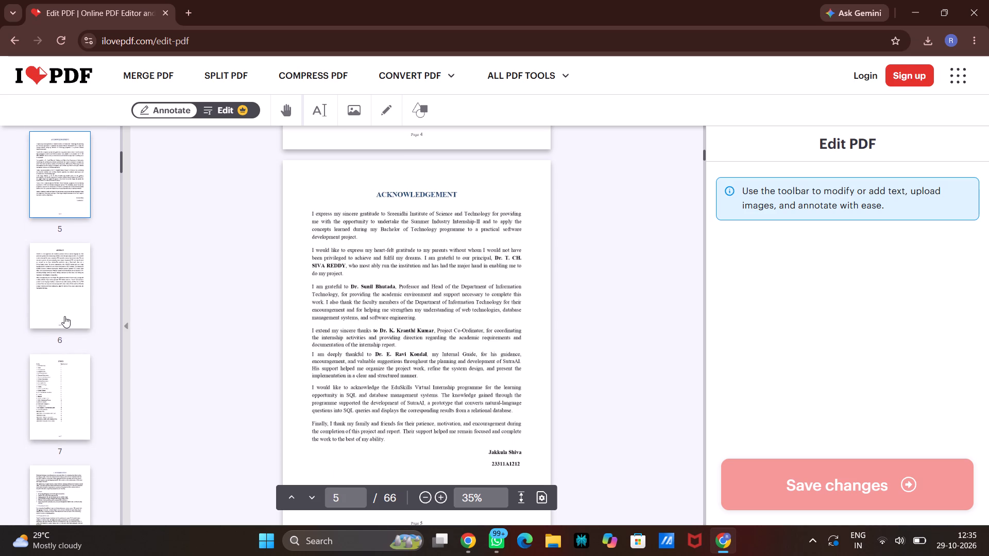
{"action": "left_click", "coordinate": [64, 315]}
Skim the page thumbnails through to the last page of the merged PDF, and return to the cover page.
{"action": "scroll", "coordinate": [58, 339], "scroll_direction": "down", "scroll_amount": 1}
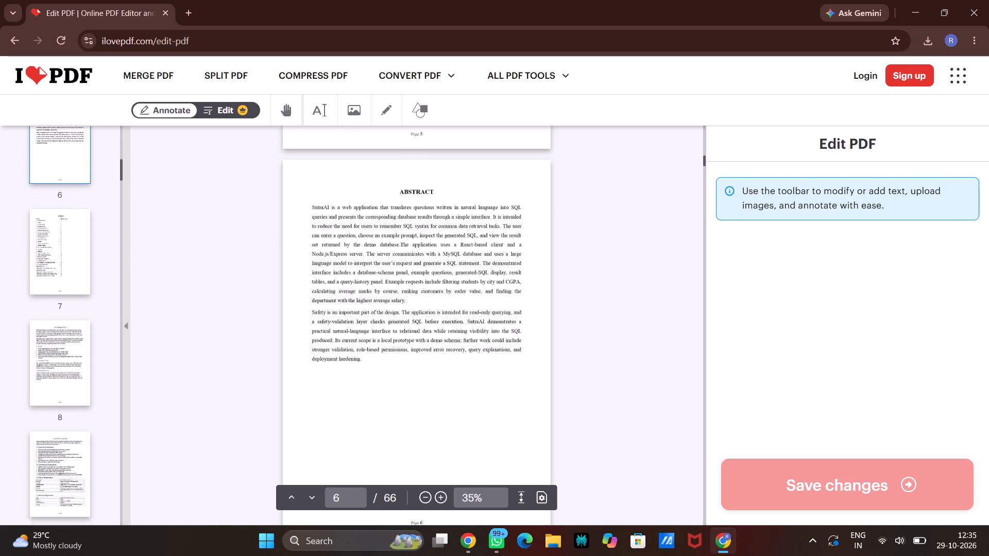
{"action": "scroll", "coordinate": [58, 339], "scroll_direction": "down", "scroll_amount": 8}
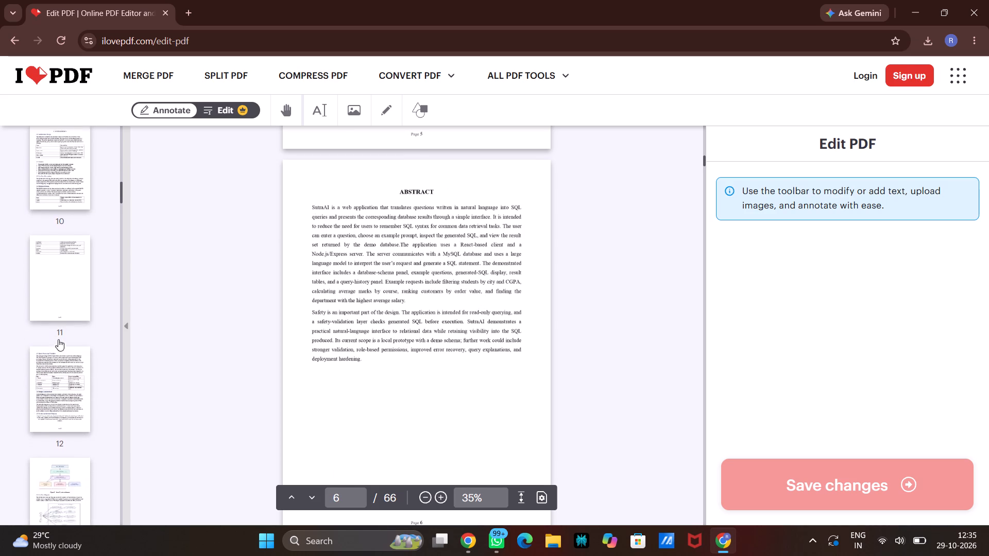
{"action": "scroll", "coordinate": [58, 339], "scroll_direction": "down", "scroll_amount": 6}
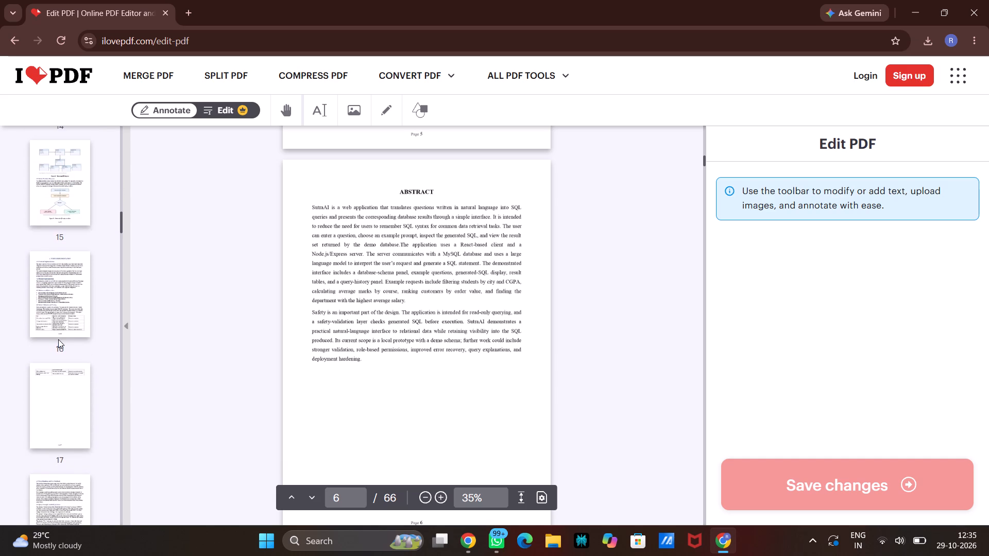
{"action": "scroll", "coordinate": [58, 339], "scroll_direction": "down", "scroll_amount": 6}
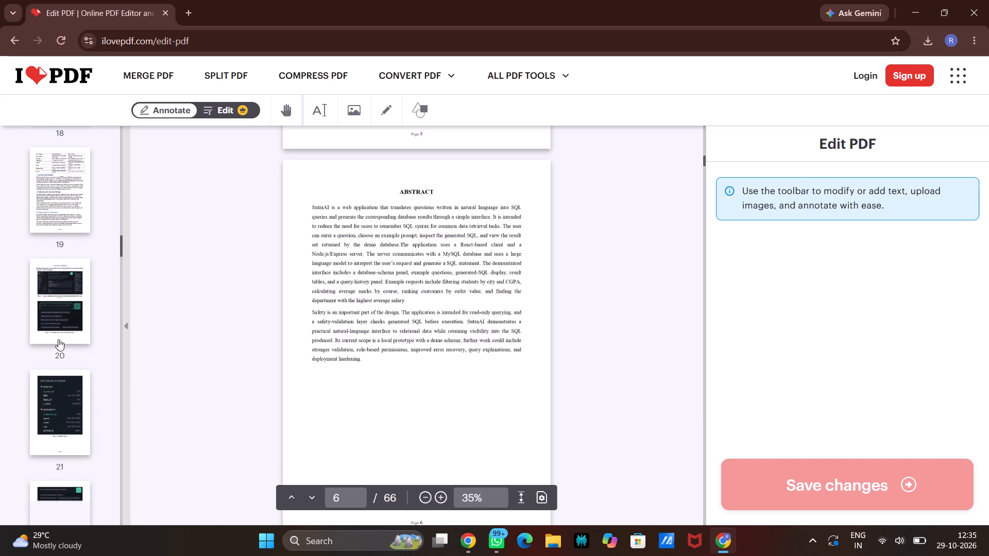
{"action": "scroll", "coordinate": [58, 339], "scroll_direction": "down", "scroll_amount": 7}
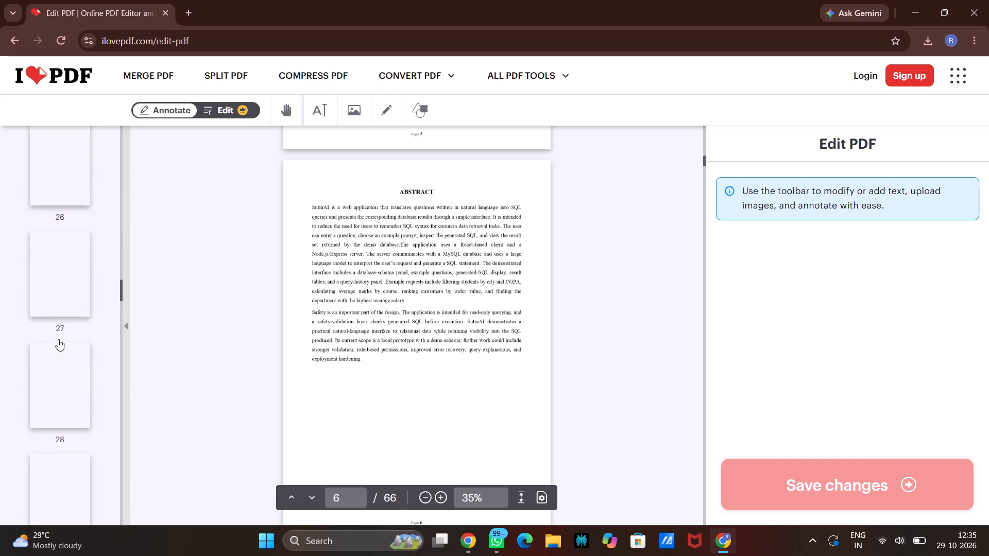
{"action": "scroll", "coordinate": [58, 339], "scroll_direction": "down", "scroll_amount": 7}
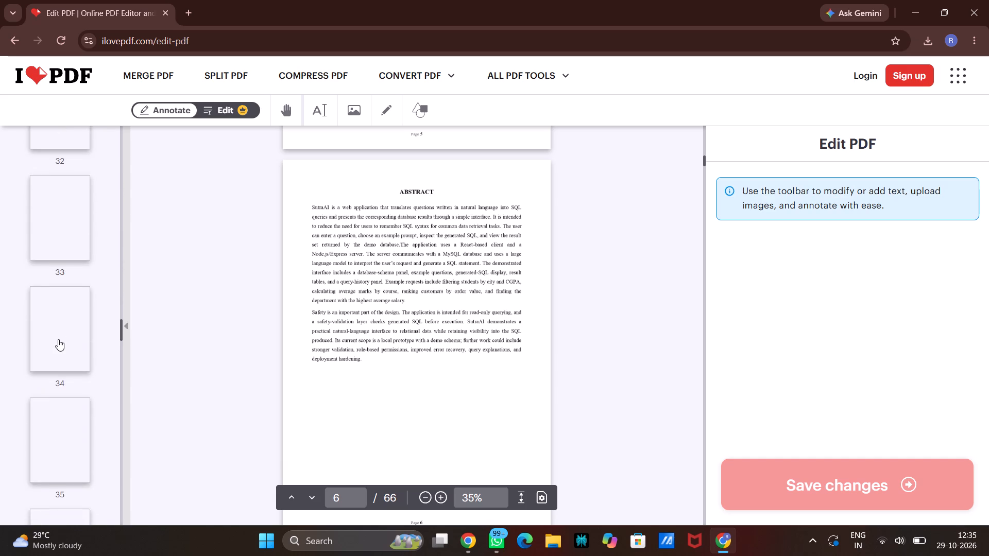
{"action": "scroll", "coordinate": [58, 339], "scroll_direction": "down", "scroll_amount": 18}
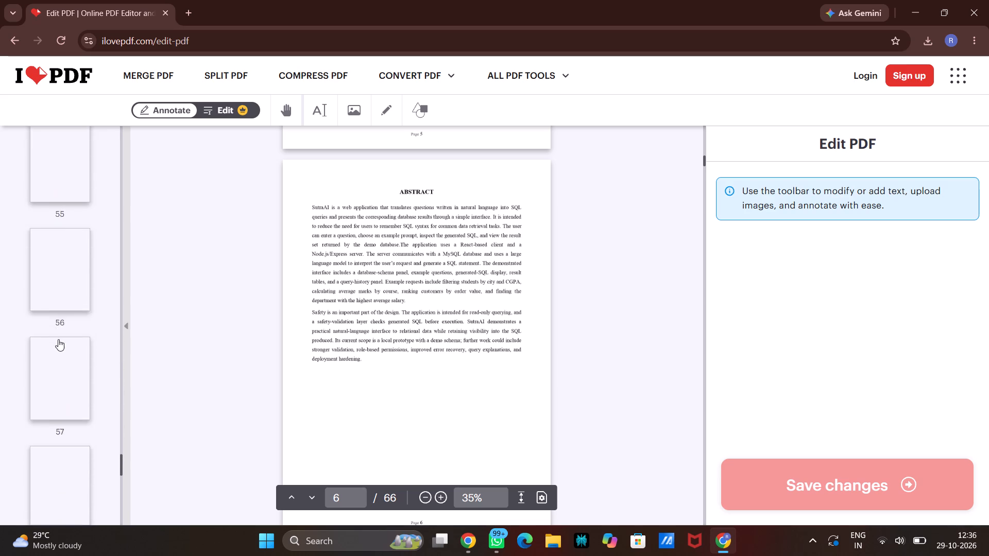
{"action": "scroll", "coordinate": [58, 339], "scroll_direction": "down", "scroll_amount": 17}
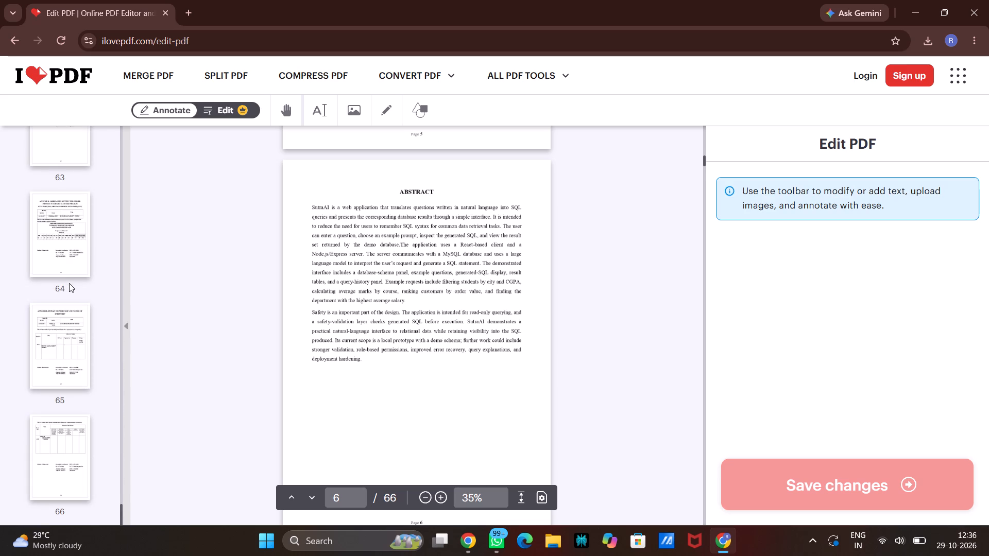
{"action": "scroll", "coordinate": [69, 283], "scroll_direction": "up", "scroll_amount": 7}
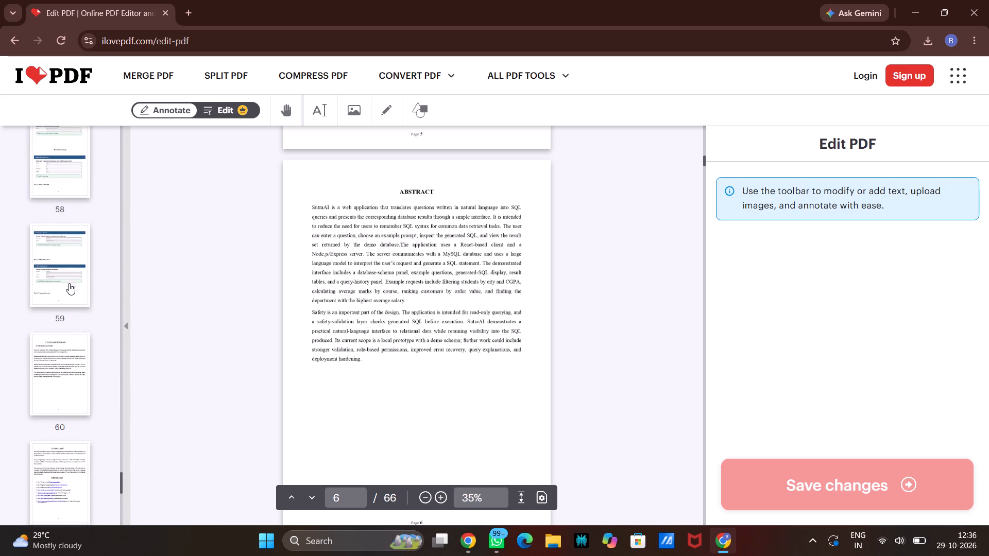
{"action": "scroll", "coordinate": [69, 283], "scroll_direction": "up", "scroll_amount": 14}
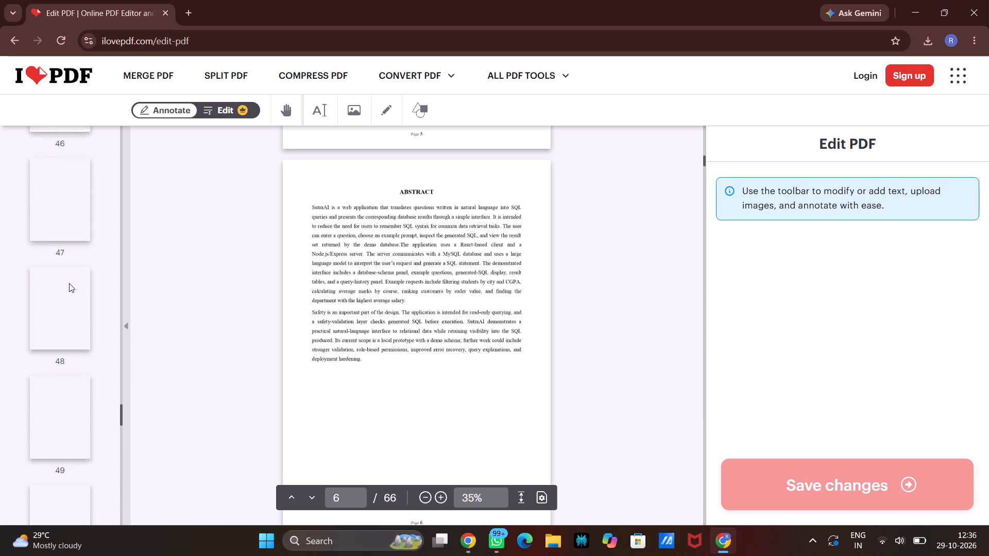
{"action": "scroll", "coordinate": [70, 313], "scroll_direction": "up", "scroll_amount": 5}
{"action": "scroll", "coordinate": [74, 375], "scroll_direction": "up", "scroll_amount": 18}
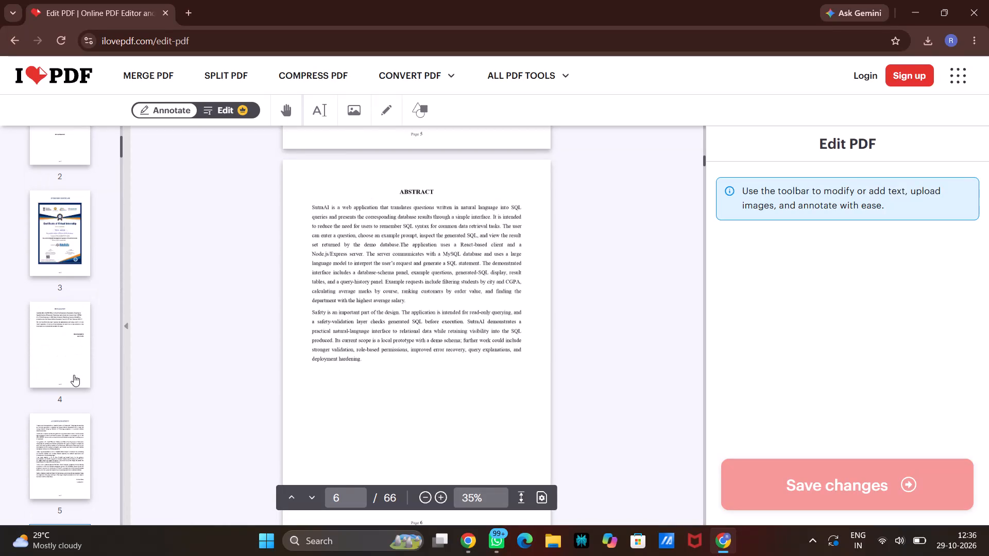
{"action": "scroll", "coordinate": [74, 375], "scroll_direction": "up", "scroll_amount": 3}
{"action": "left_click", "coordinate": [64, 221]}
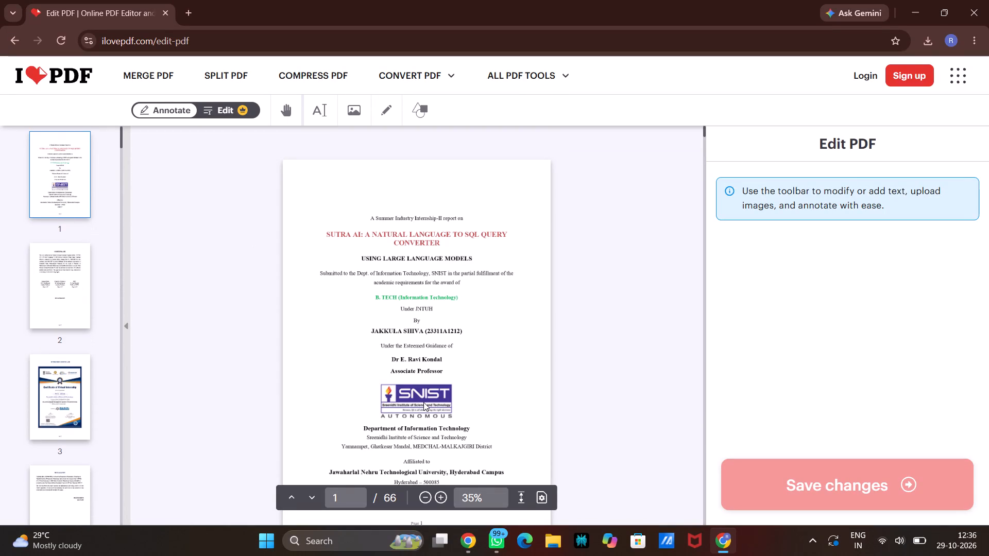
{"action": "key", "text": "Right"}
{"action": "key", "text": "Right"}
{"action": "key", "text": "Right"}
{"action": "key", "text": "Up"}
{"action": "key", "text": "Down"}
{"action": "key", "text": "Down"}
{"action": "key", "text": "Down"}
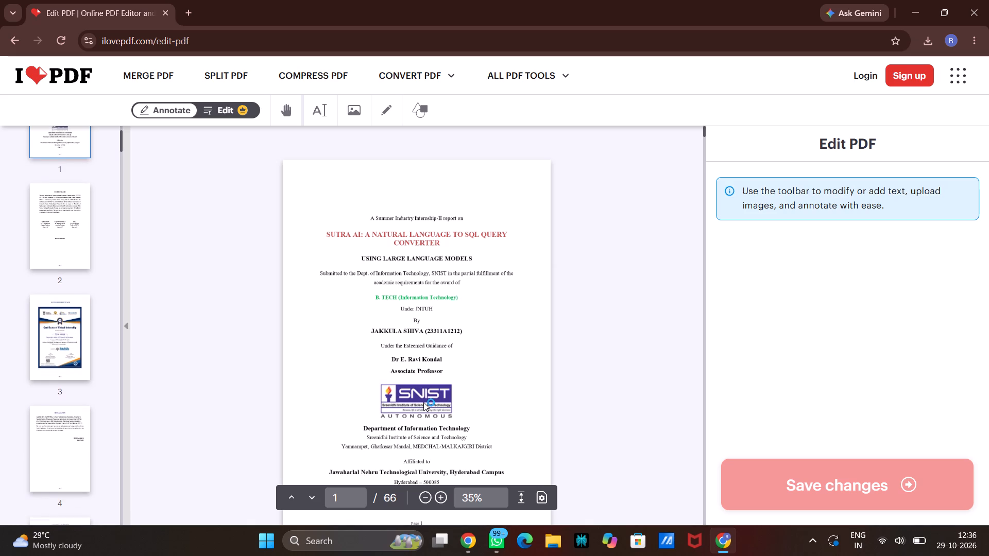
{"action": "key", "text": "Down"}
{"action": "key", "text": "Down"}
Review the cover page of the merged PDF and continue to the Certificate on page 2.
{"action": "left_click", "coordinate": [429, 276]}
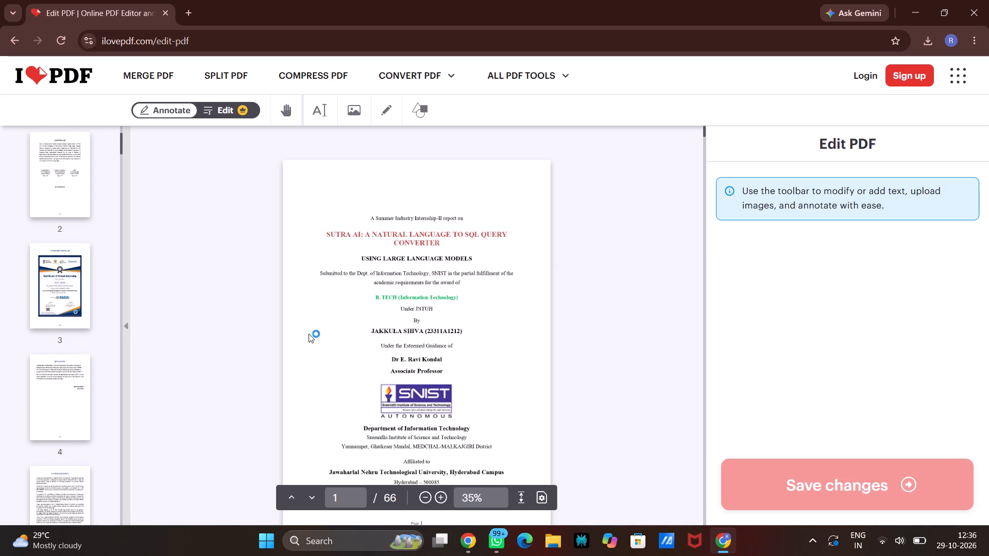
{"action": "left_click", "coordinate": [367, 268]}
{"action": "key", "text": "Down"}
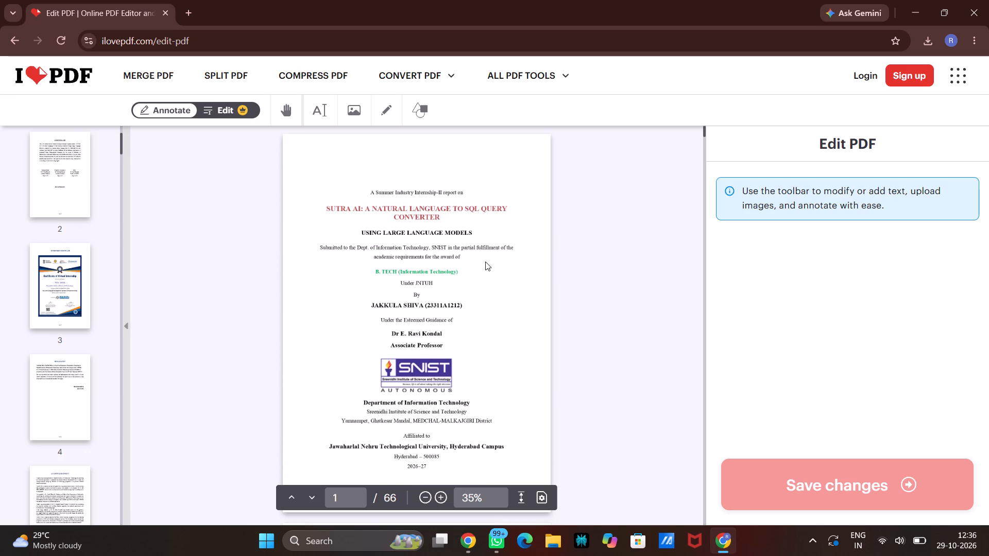
{"action": "key", "text": "Down"}
{"action": "key", "text": "Down"}
{"action": "key", "text": "Down"}
{"action": "key", "text": "Down"}
{"action": "key", "text": "Down"}
{"action": "key", "text": "Down"}
{"action": "key", "text": "Down"}
{"action": "key", "text": "Down"}
{"action": "key", "text": "Down"}
{"action": "key", "text": "Down"}
{"action": "key", "text": "Down"}
{"action": "key", "text": "Down"}
{"action": "key", "text": "Down"}
{"action": "key", "text": "Down"}
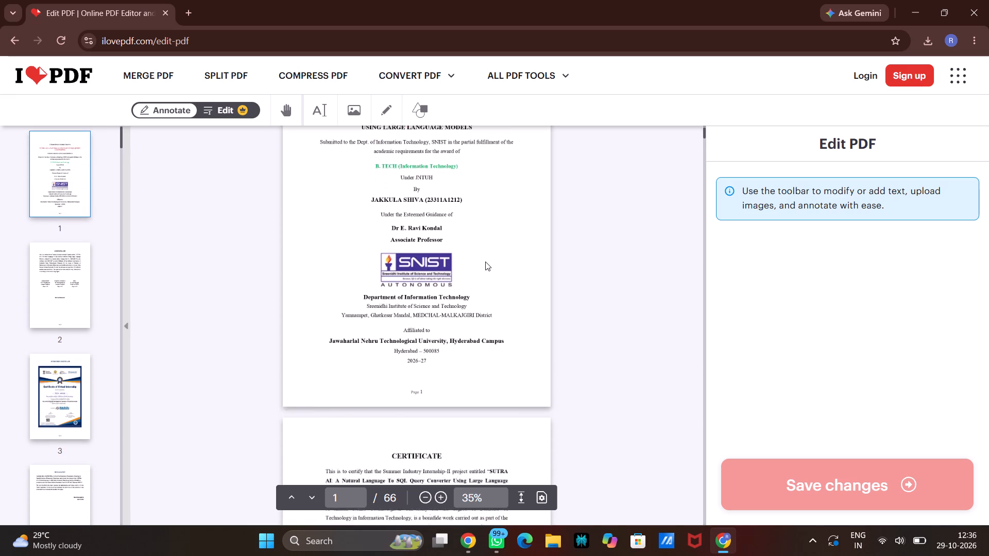
{"action": "key", "text": "Down"}
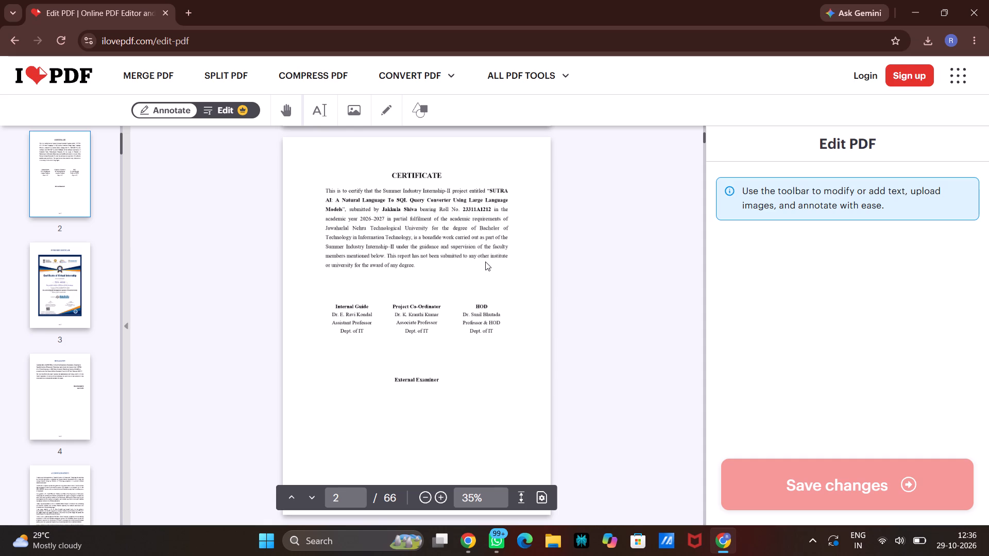
Look over the rest of the Certificate page and examine the Internship Certificate on page 3.
{"action": "key", "text": "Down"}
{"action": "key", "text": "Down"}
{"action": "key", "text": "Down"}
{"action": "key", "text": "Down"}
{"action": "key", "text": "Down"}
{"action": "key", "text": "Down"}
{"action": "key", "text": "Down"}
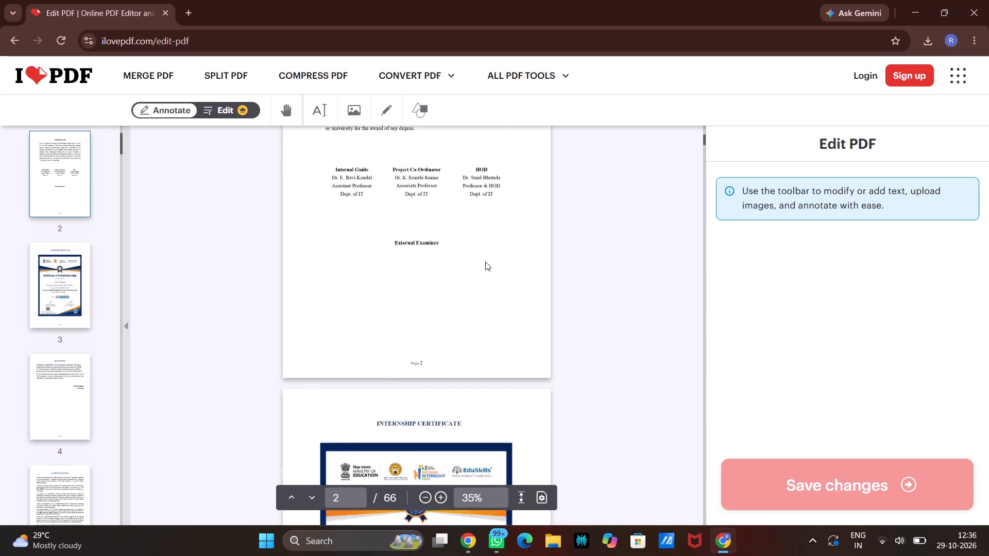
{"action": "key", "text": "Down"}
{"action": "key", "text": "Down"}
{"action": "key", "text": "Down"}
{"action": "key", "text": "Down"}
{"action": "key", "text": "Down"}
{"action": "key", "text": "Down"}
{"action": "key", "text": "Down"}
{"action": "key", "text": "Down"}
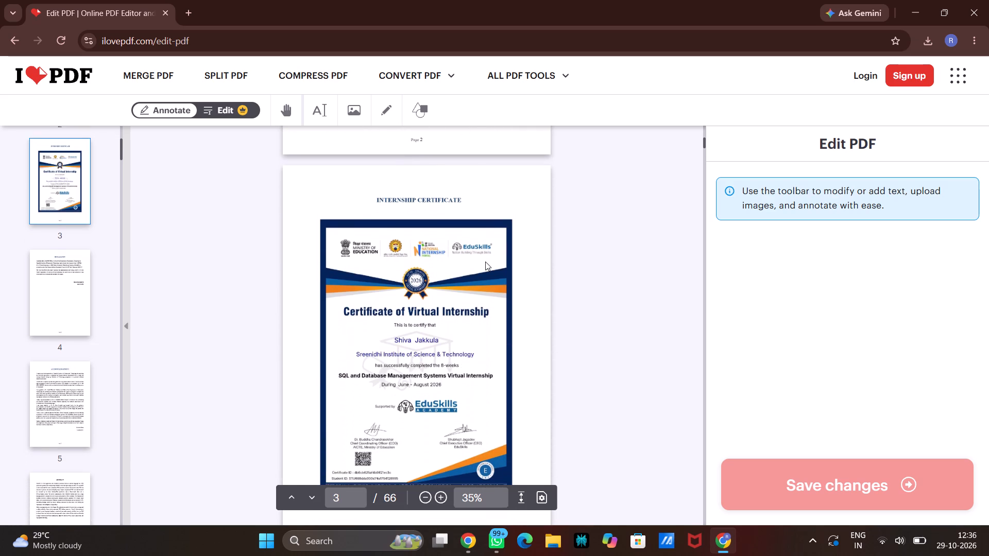
{"action": "key", "text": "Down"}
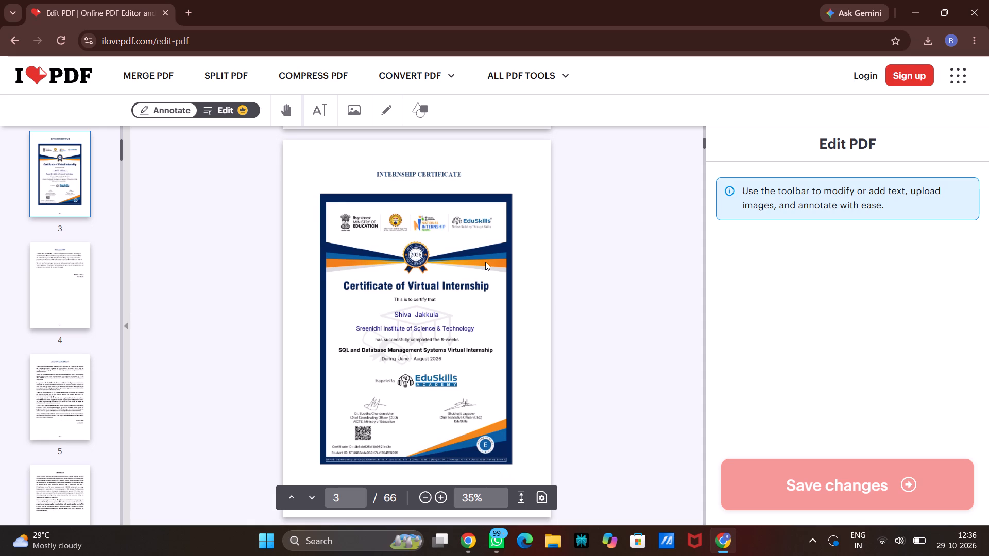
Finish viewing the Internship Certificate page and examine the Declaration on page 4.
{"action": "key", "text": "Down"}
{"action": "key", "text": "Down"}
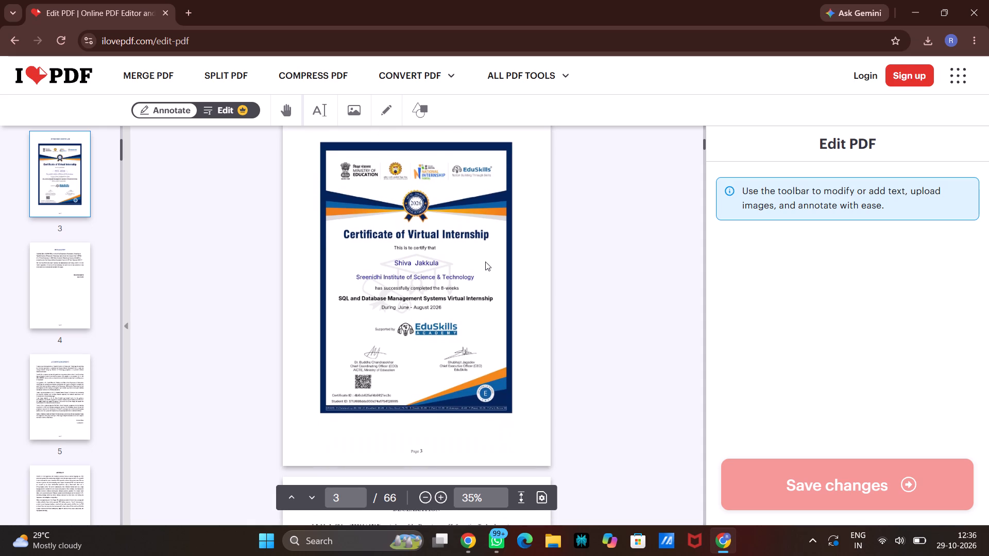
{"action": "key", "text": "Down"}
{"action": "key", "text": "Down"}
{"action": "key", "text": "Down"}
{"action": "key", "text": "Down"}
{"action": "key", "text": "Down"}
{"action": "key", "text": "Down"}
{"action": "key", "text": "Down"}
{"action": "key", "text": "Down"}
{"action": "key", "text": "Down"}
{"action": "key", "text": "Down"}
{"action": "key", "text": "Down"}
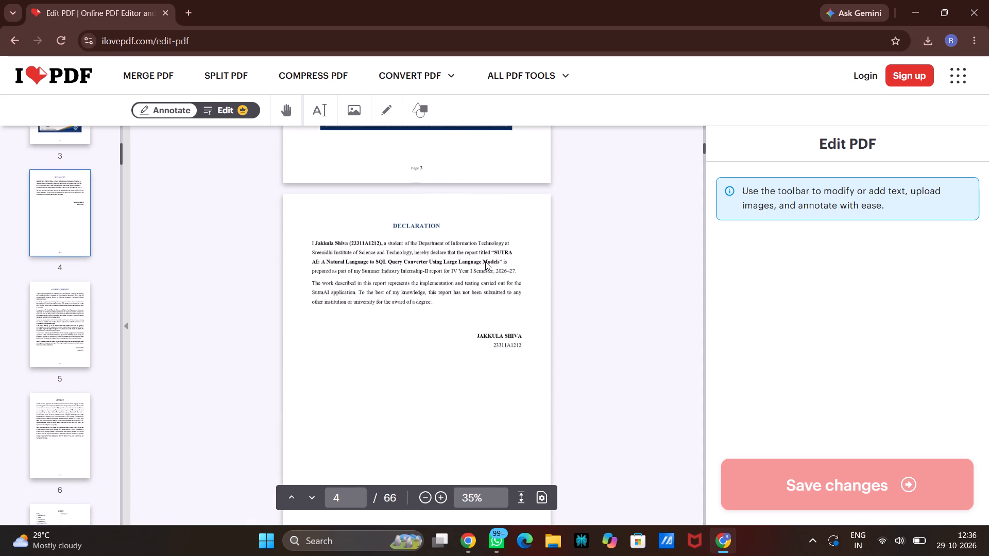
{"action": "key", "text": "Down"}
{"action": "key", "text": "Down"}
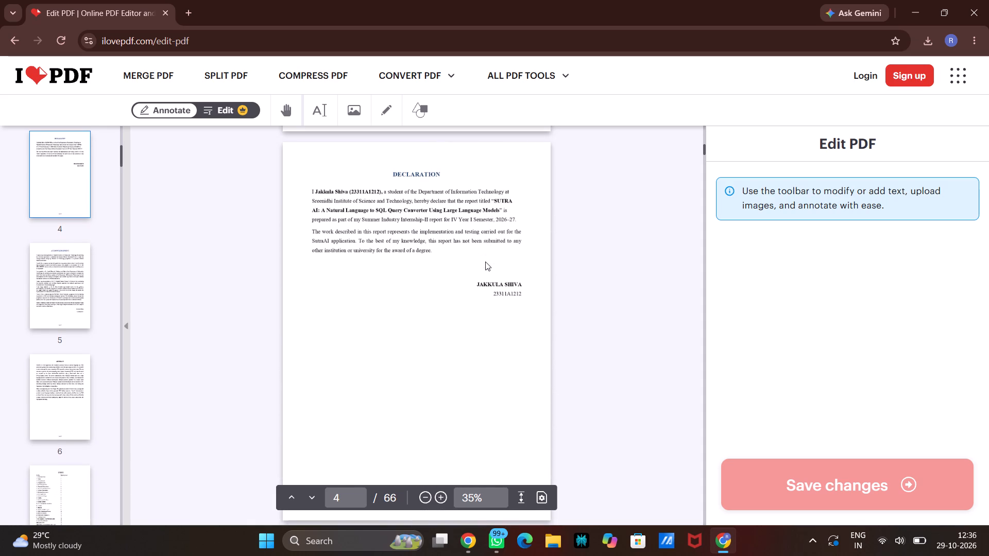
Move past the Declaration and examine the Acknowledgement on page 5.
{"action": "key", "text": "Down"}
{"action": "key", "text": "Down"}
{"action": "key", "text": "Down"}
{"action": "key", "text": "Down"}
{"action": "key", "text": "Down"}
{"action": "key", "text": "Down"}
{"action": "key", "text": "Down"}
{"action": "key", "text": "Down"}
{"action": "key", "text": "Down"}
{"action": "key", "text": "Down"}
{"action": "key", "text": "Down"}
{"action": "key", "text": "Down"}
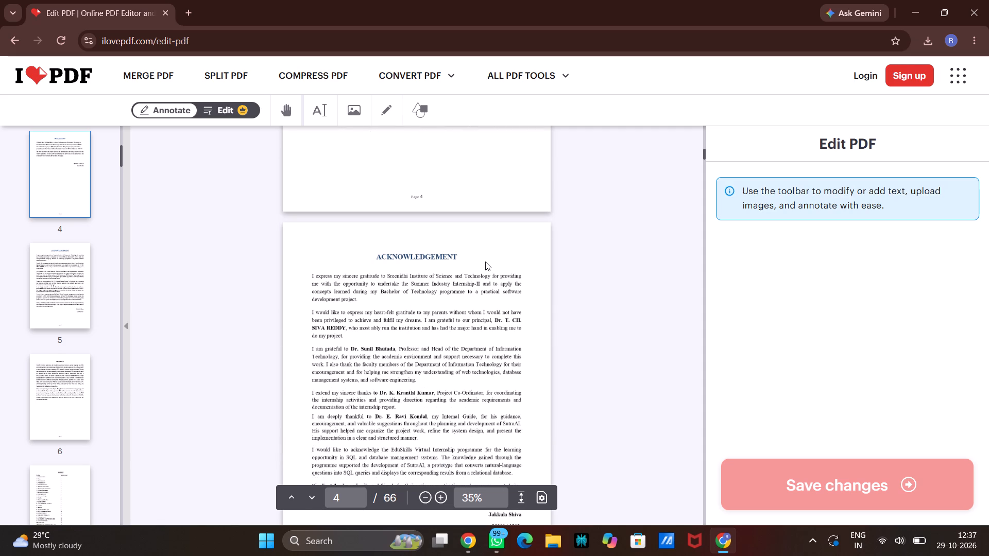
{"action": "key", "text": "Down"}
{"action": "key", "text": "Down"}
{"action": "key", "text": "Down"}
{"action": "key", "text": "Down"}
{"action": "key", "text": "Down"}
{"action": "key", "text": "Down"}
{"action": "key", "text": "Down"}
{"action": "key", "text": "Down"}
{"action": "key", "text": "Down"}
{"action": "key", "text": "Down"}
{"action": "key", "text": "Down"}
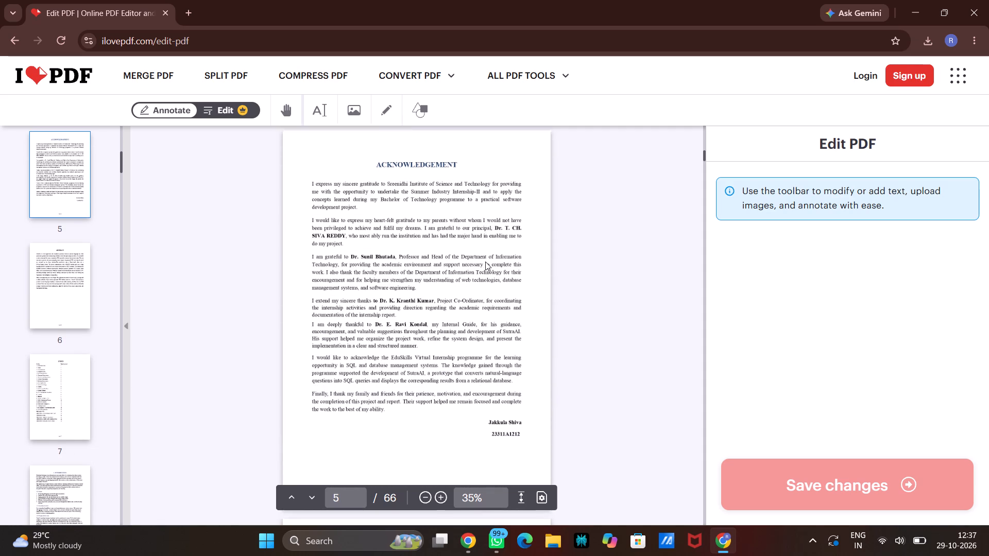
Continue to page 6 of the merged PDF and examine the Abstract.
{"action": "key", "text": "Down"}
{"action": "key", "text": "Down"}
{"action": "key", "text": "Down"}
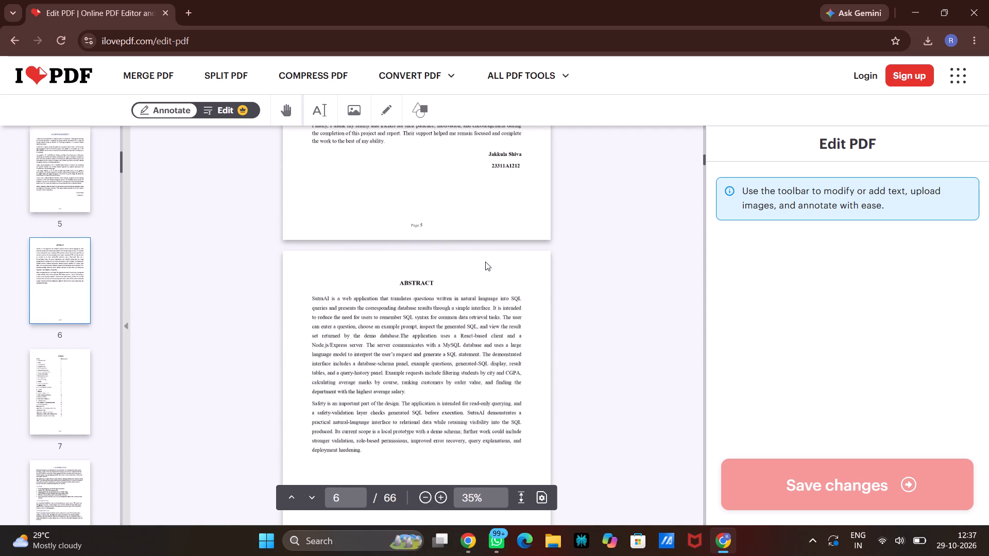
{"action": "key", "text": "Down"}
{"action": "key", "text": "Down"}
{"action": "key", "text": "Down"}
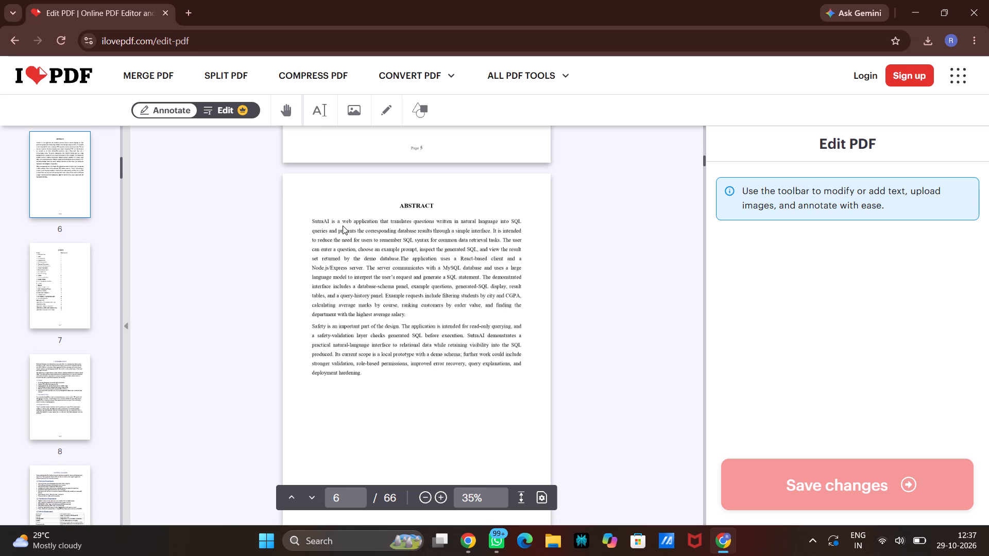
{"action": "left_click", "coordinate": [305, 198]}
{"action": "left_click", "coordinate": [310, 189]}
{"action": "left_click", "coordinate": [310, 189]}
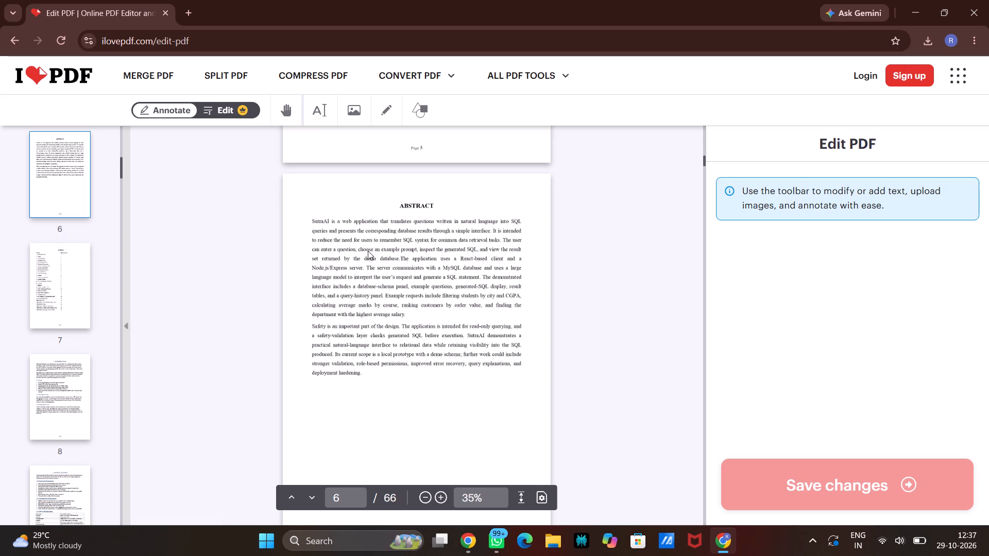
{"action": "left_click", "coordinate": [368, 251]}
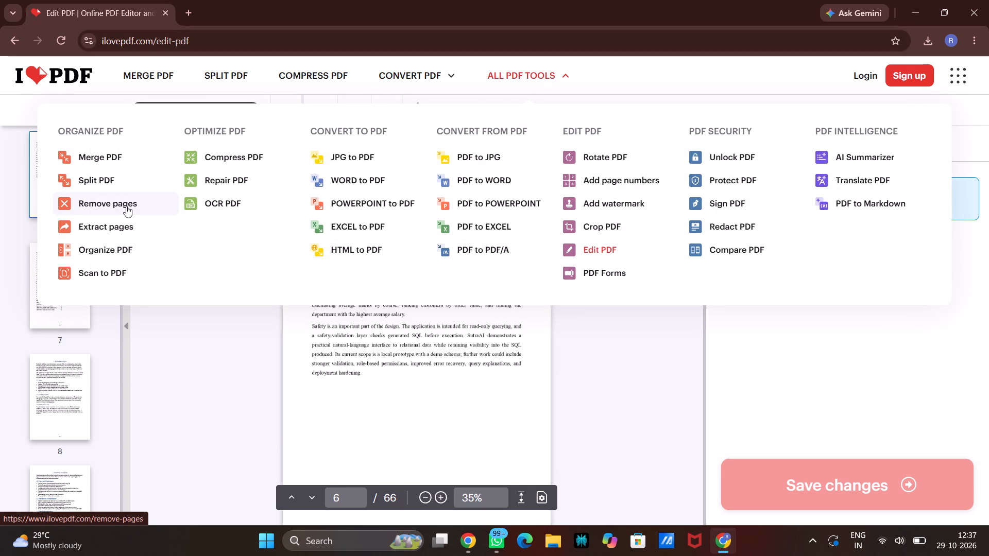
Leave the PDF editor for the Remove pages tool and start selecting a PDF file.
{"action": "left_click", "coordinate": [126, 206]}
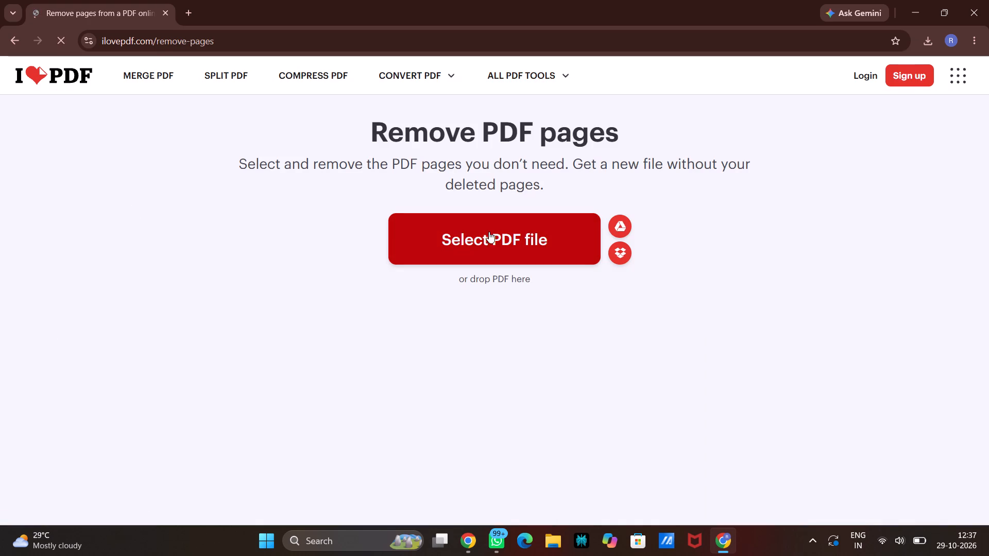
{"action": "left_click", "coordinate": [489, 233]}
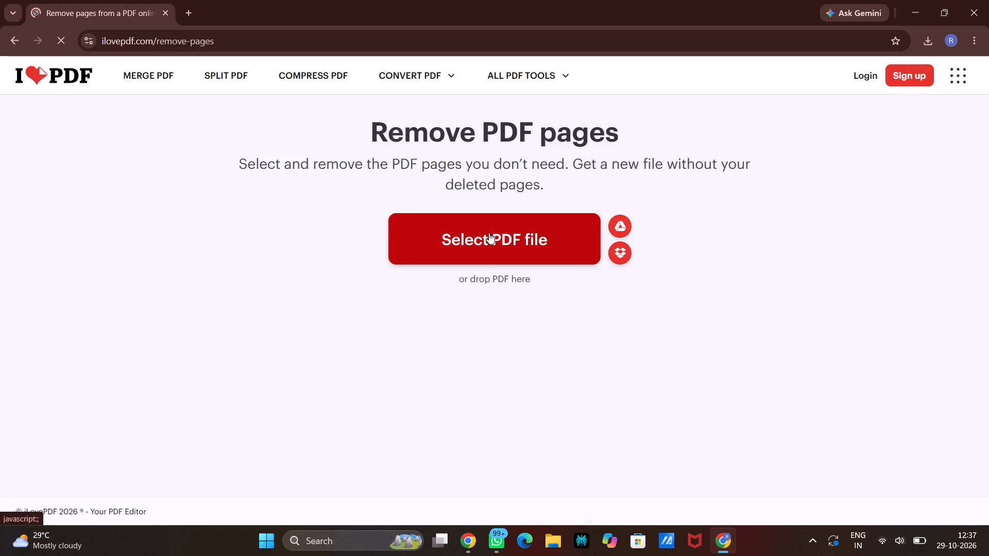
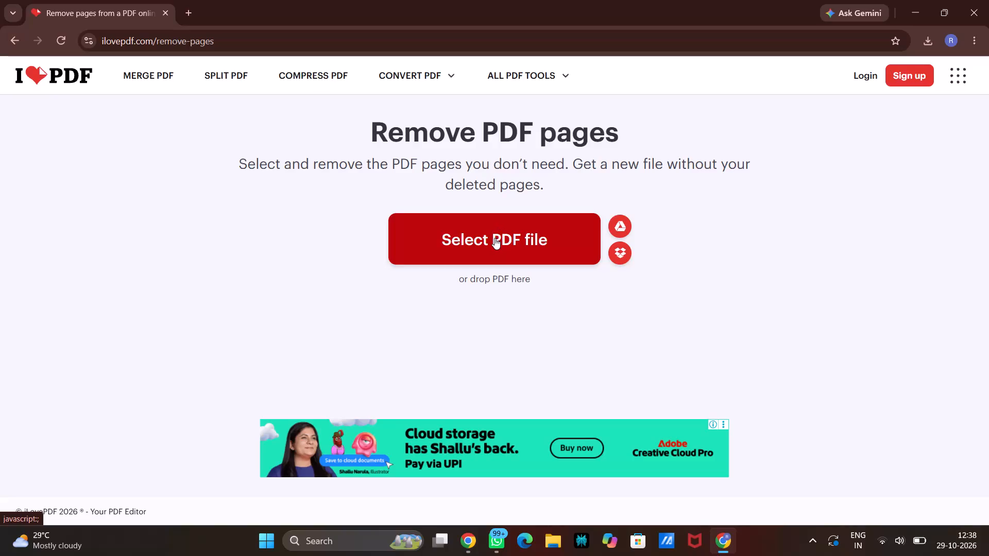
Load the ilovepdf_merged PDF from the Downloads folder into the Remove pages tool.
{"action": "left_click", "coordinate": [494, 238]}
{"action": "double_click", "coordinate": [494, 238]}
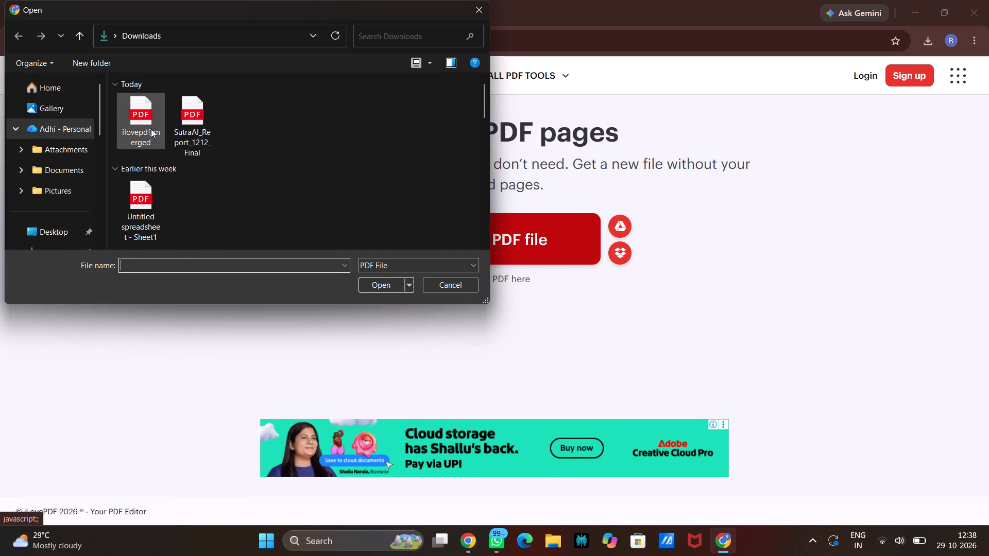
{"action": "left_click", "coordinate": [141, 124]}
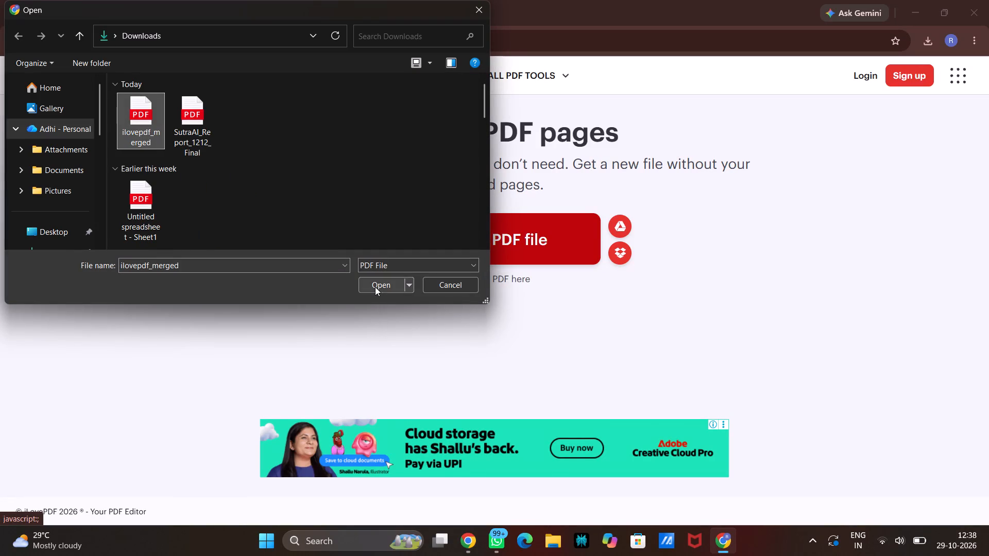
{"action": "left_click", "coordinate": [375, 287]}
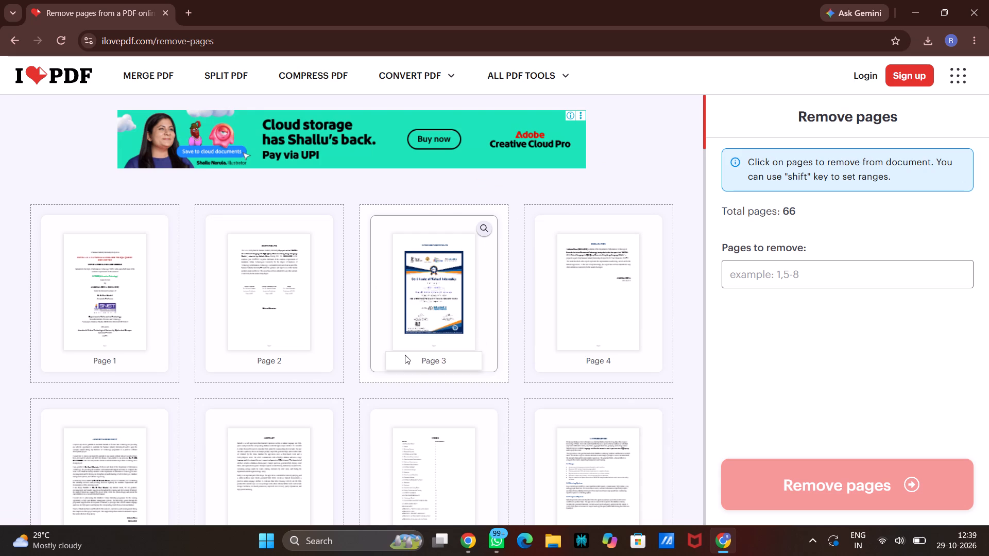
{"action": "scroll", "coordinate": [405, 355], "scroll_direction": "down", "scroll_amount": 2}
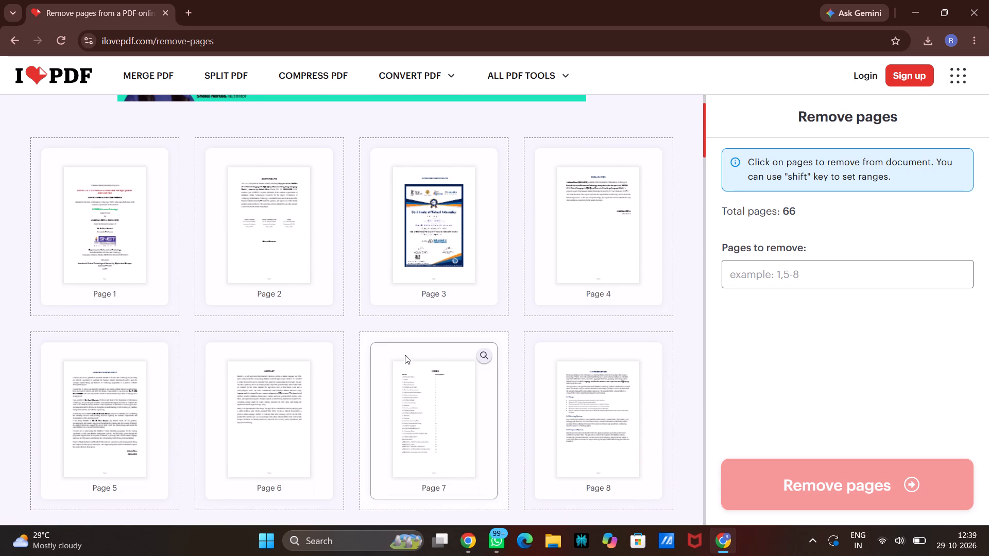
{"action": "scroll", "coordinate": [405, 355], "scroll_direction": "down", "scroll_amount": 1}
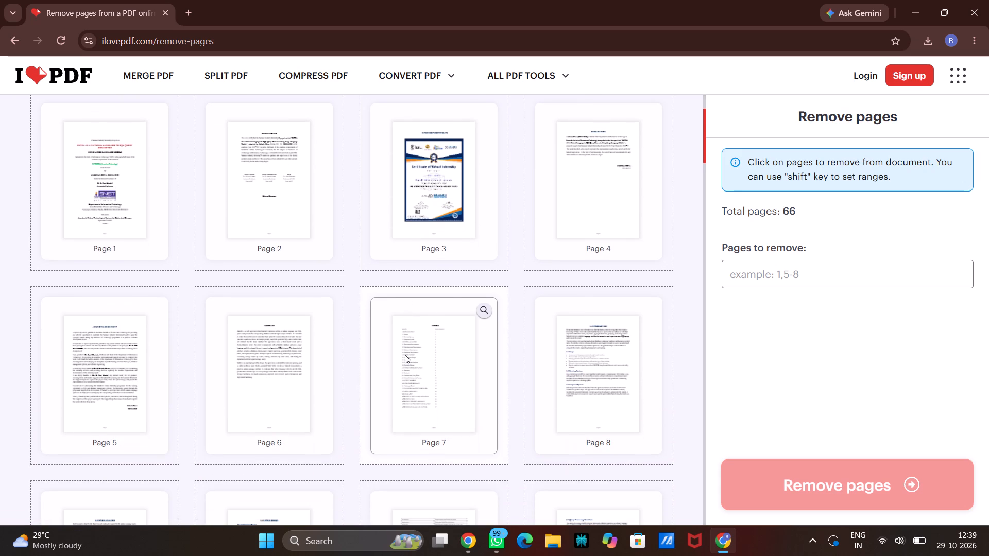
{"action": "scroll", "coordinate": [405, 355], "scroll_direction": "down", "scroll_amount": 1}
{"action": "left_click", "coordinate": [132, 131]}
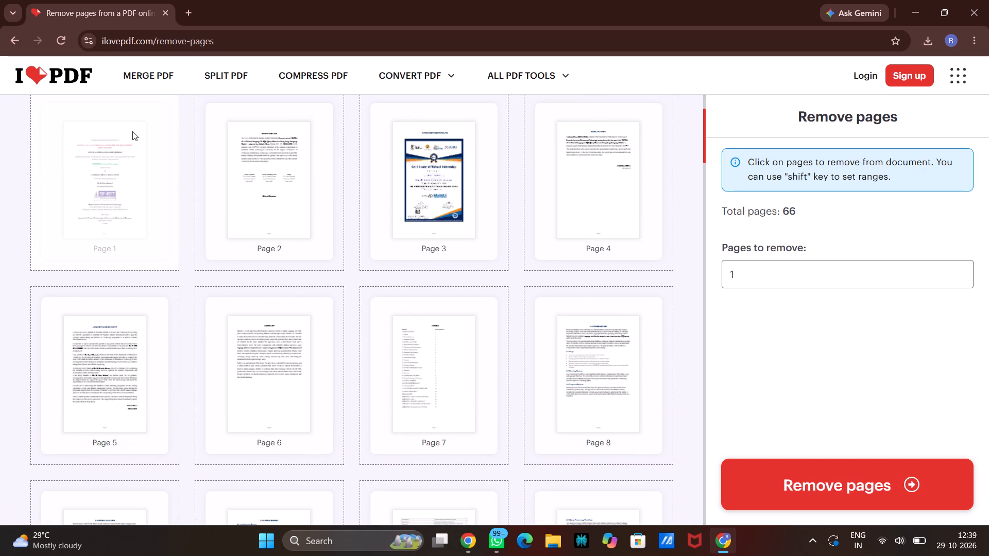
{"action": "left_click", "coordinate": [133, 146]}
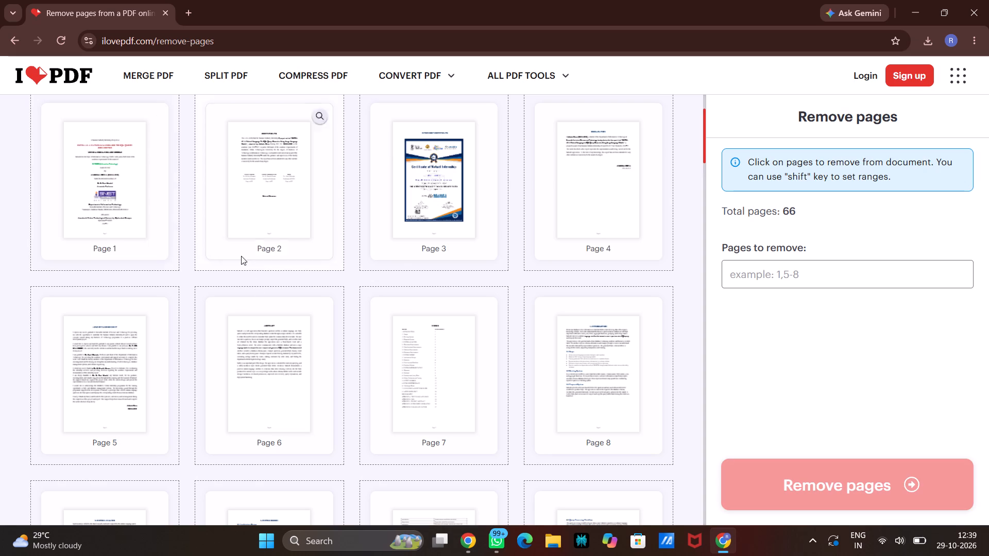
Preview page 6, the Abstract, at full size and mark that page for removal.
{"action": "scroll", "coordinate": [287, 338], "scroll_direction": "down", "scroll_amount": 1}
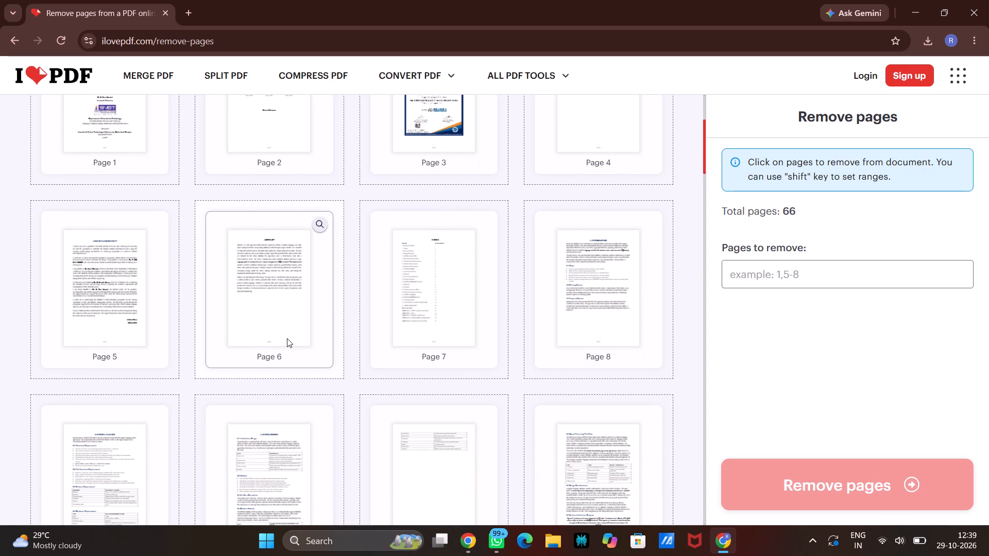
{"action": "scroll", "coordinate": [287, 338], "scroll_direction": "down", "scroll_amount": 1}
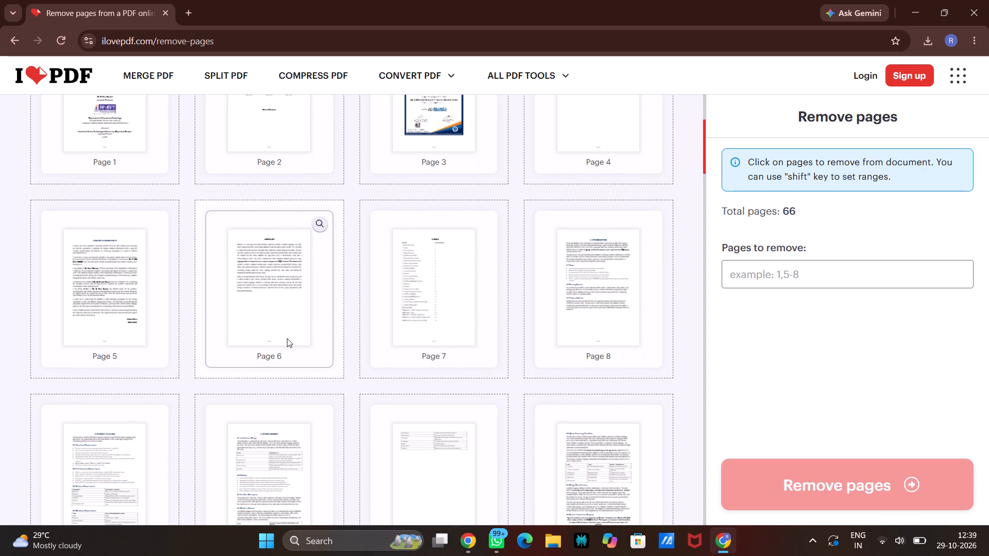
{"action": "scroll", "coordinate": [287, 338], "scroll_direction": "down", "scroll_amount": 2}
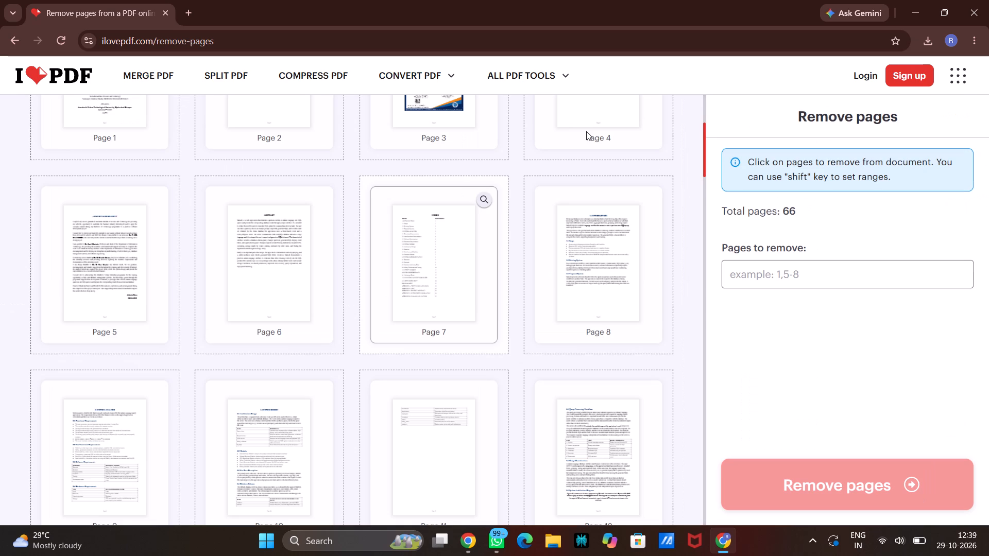
{"action": "scroll", "coordinate": [526, 301], "scroll_direction": "down", "scroll_amount": 2}
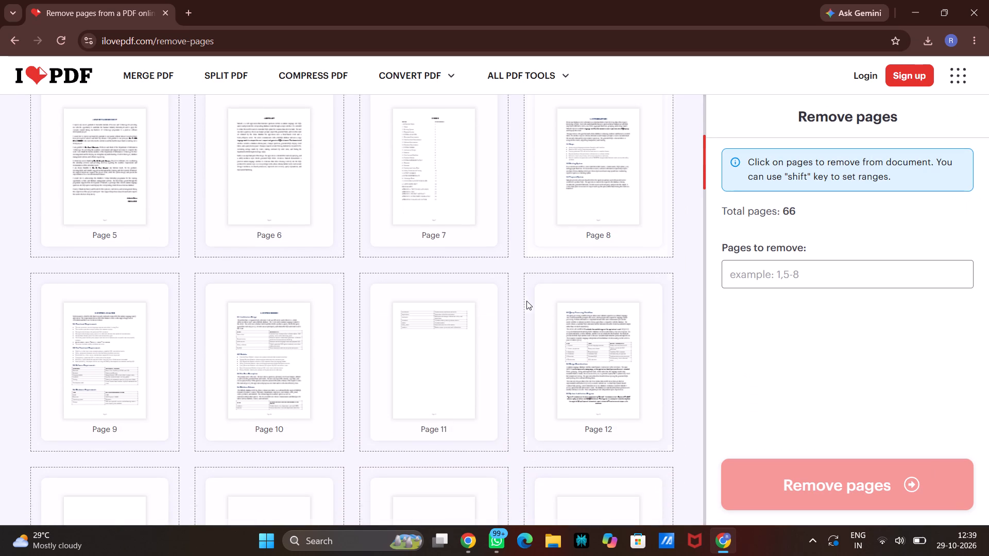
{"action": "scroll", "coordinate": [526, 301], "scroll_direction": "up", "scroll_amount": 1}
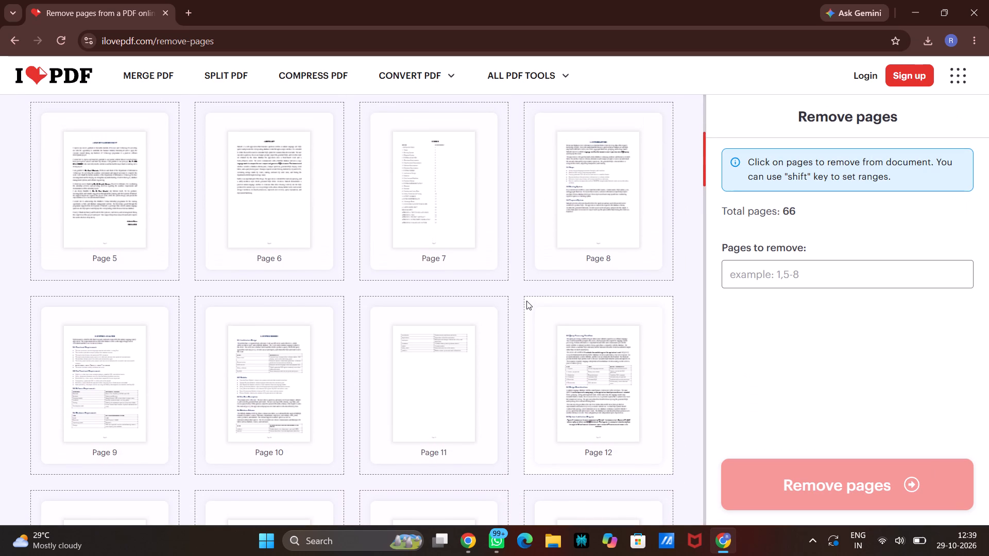
{"action": "scroll", "coordinate": [526, 301], "scroll_direction": "up", "scroll_amount": 1}
{"action": "scroll", "coordinate": [293, 214], "scroll_direction": "up", "scroll_amount": 1}
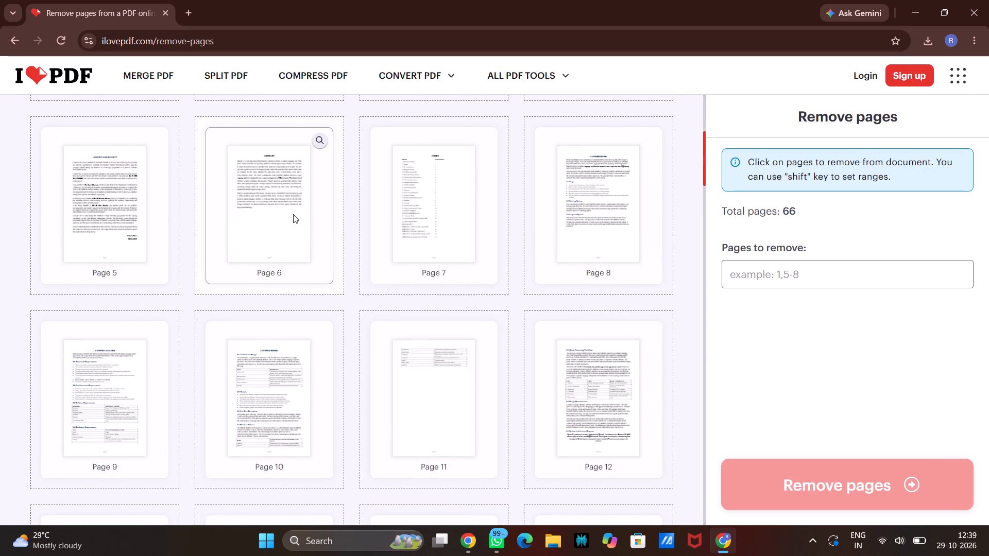
{"action": "scroll", "coordinate": [293, 214], "scroll_direction": "up", "scroll_amount": 1}
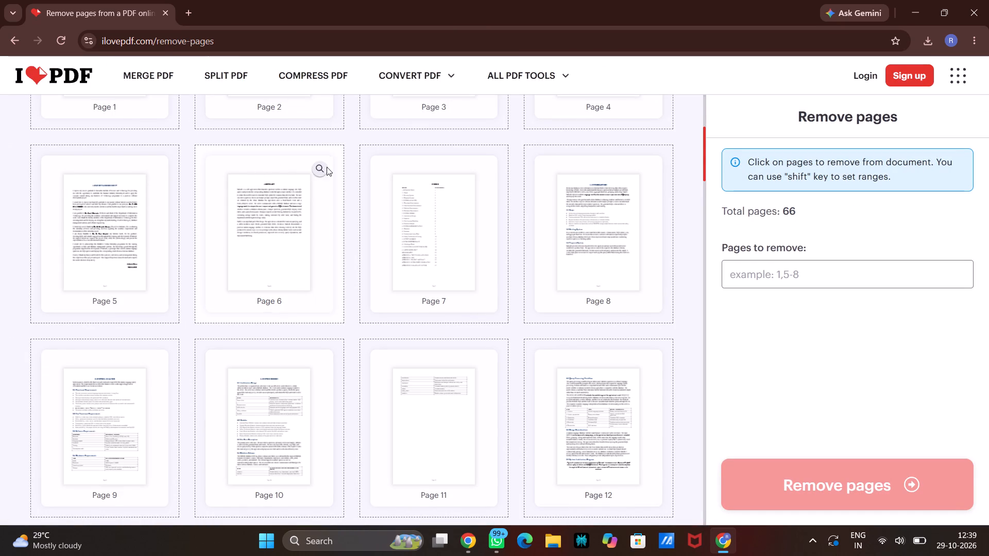
{"action": "left_click", "coordinate": [318, 172]}
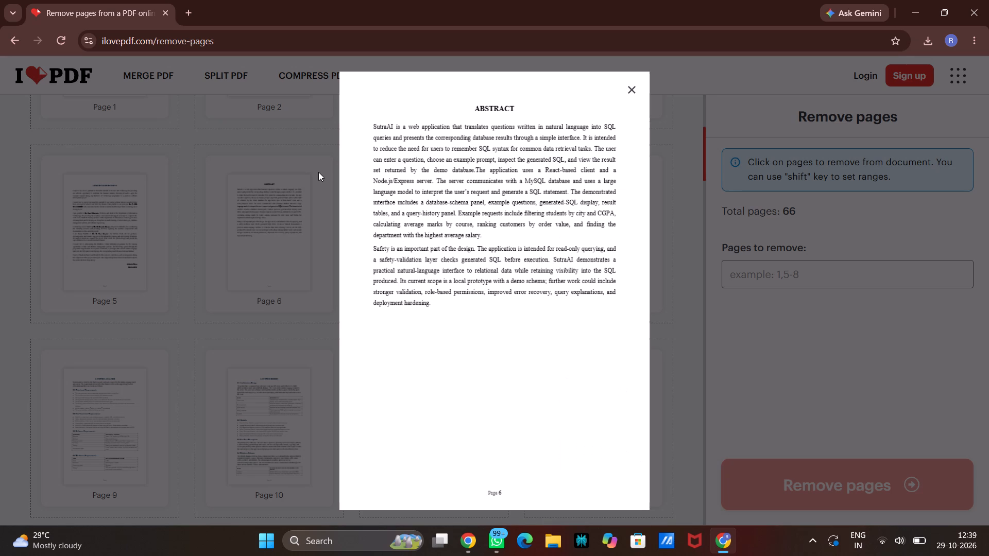
{"action": "left_click", "coordinate": [631, 91]}
{"action": "left_click", "coordinate": [267, 233]}
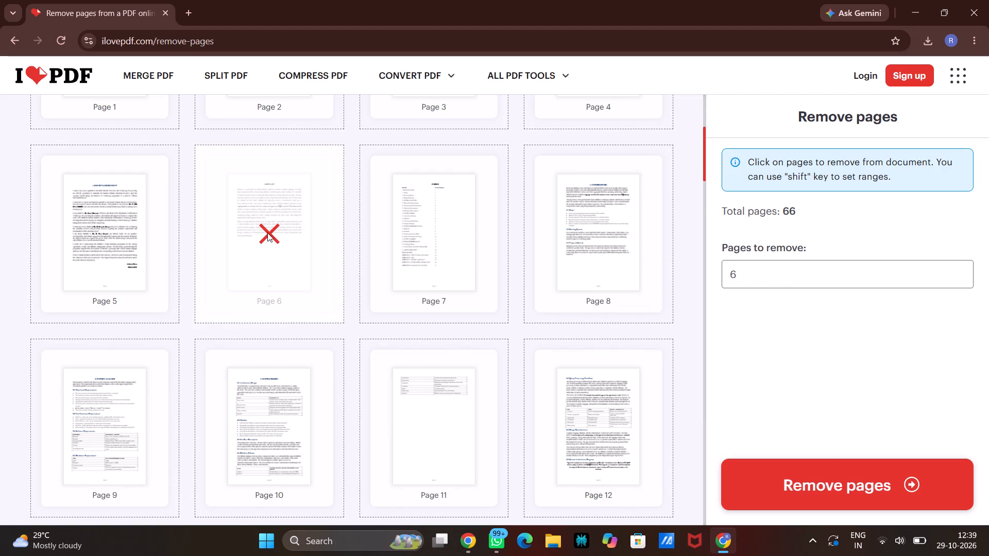
Mark page 3, the internship certificate, for removal as well.
{"action": "scroll", "coordinate": [378, 268], "scroll_direction": "up", "scroll_amount": 1}
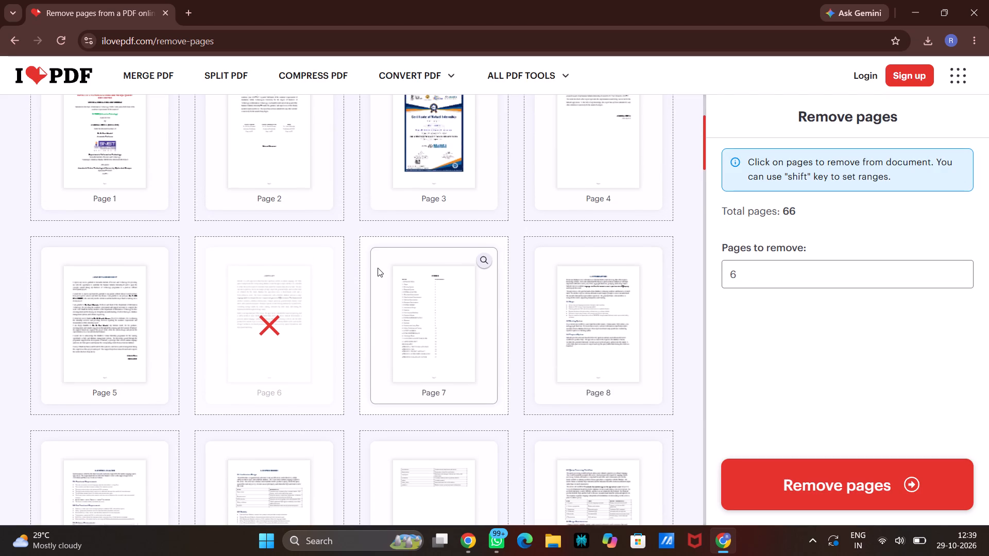
{"action": "scroll", "coordinate": [378, 268], "scroll_direction": "up", "scroll_amount": 1}
{"action": "left_click", "coordinate": [432, 142]}
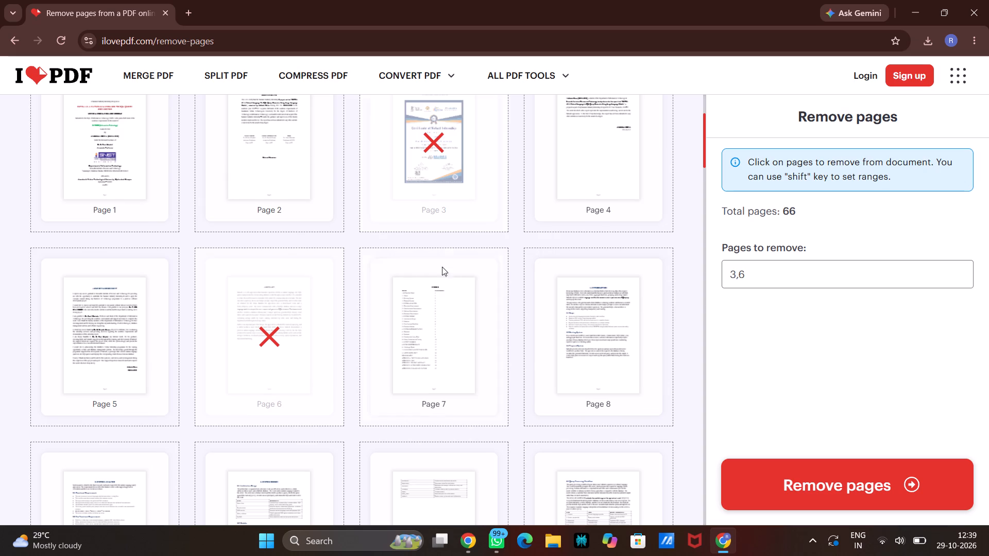
Open the enlarged preview of page 7 and examine the Index.
{"action": "scroll", "coordinate": [440, 310], "scroll_direction": "down", "scroll_amount": 1}
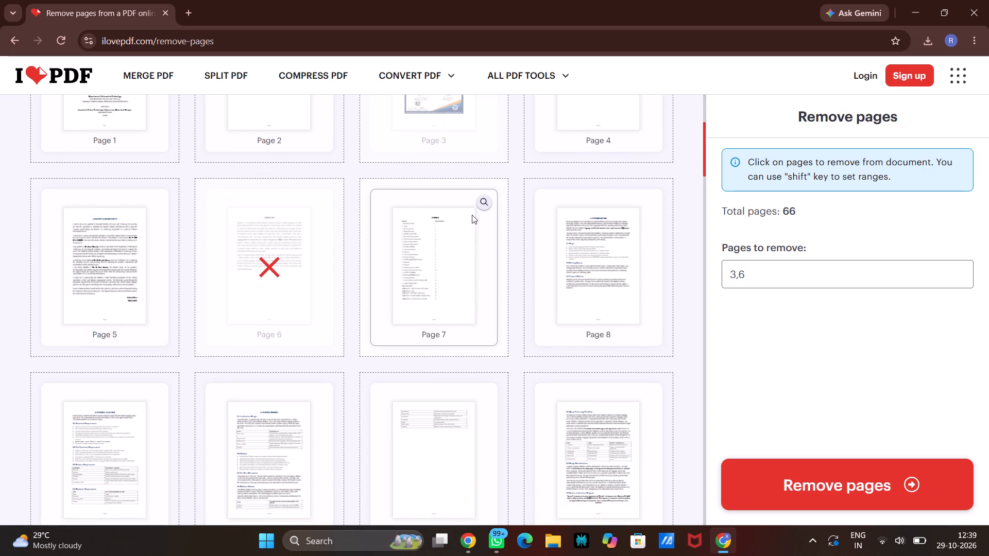
{"action": "left_click", "coordinate": [485, 202]}
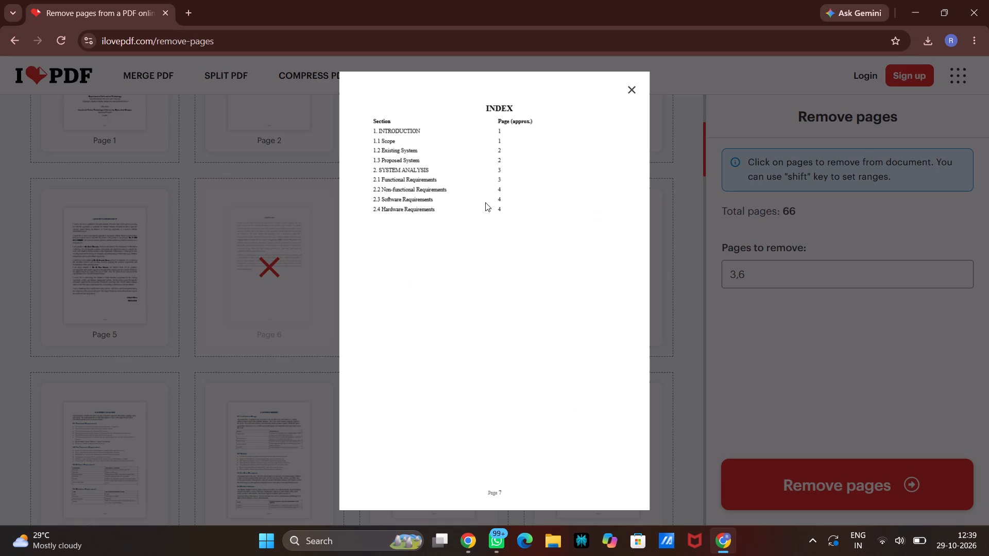
{"action": "key", "text": "Right"}
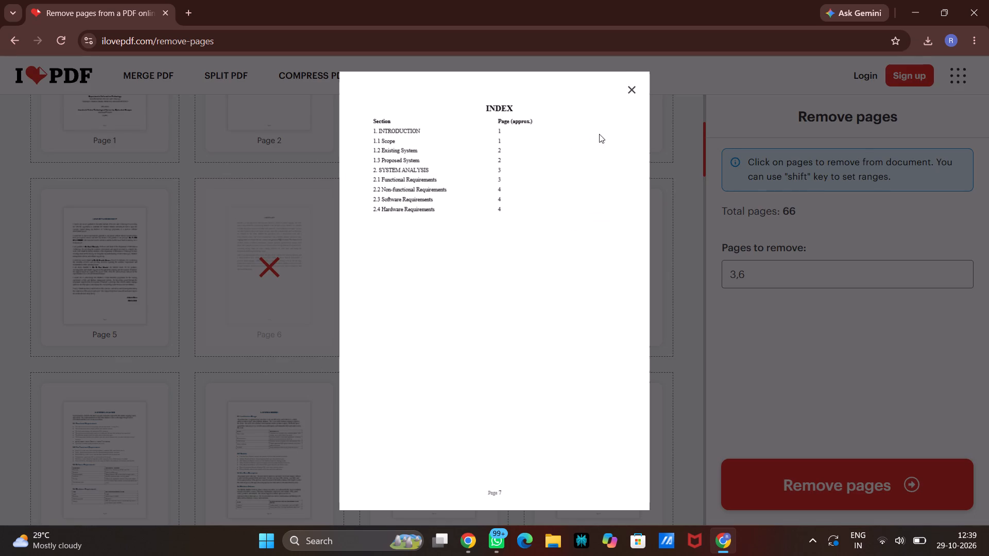
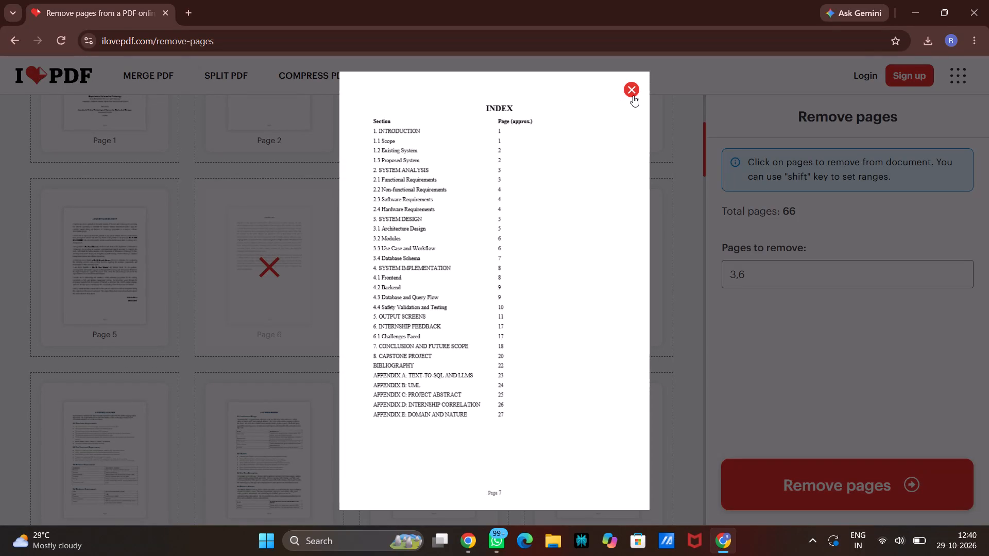
Mark page 7, the Index, for removal, and preview page 8, the Introduction, before marking it too.
{"action": "left_click", "coordinate": [633, 95]}
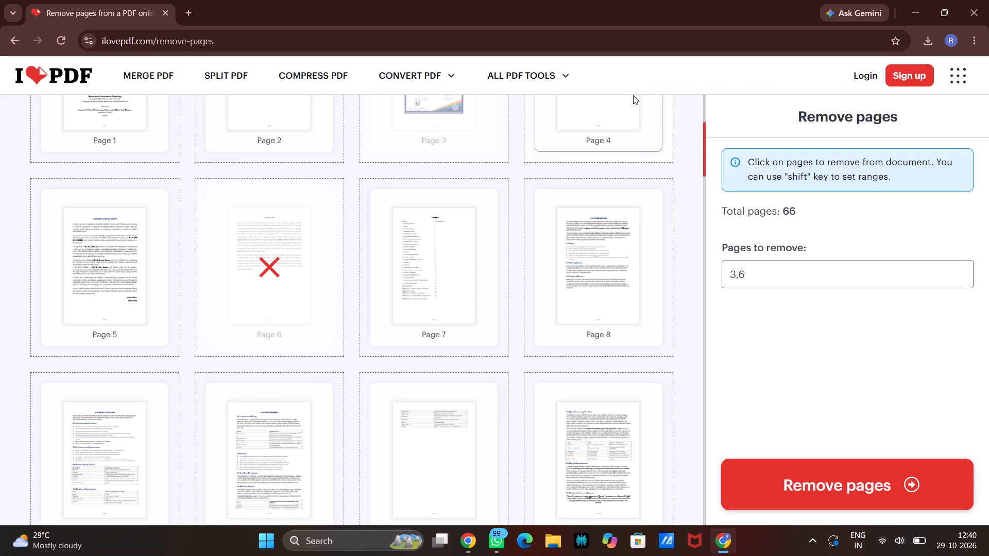
{"action": "left_click", "coordinate": [465, 251]}
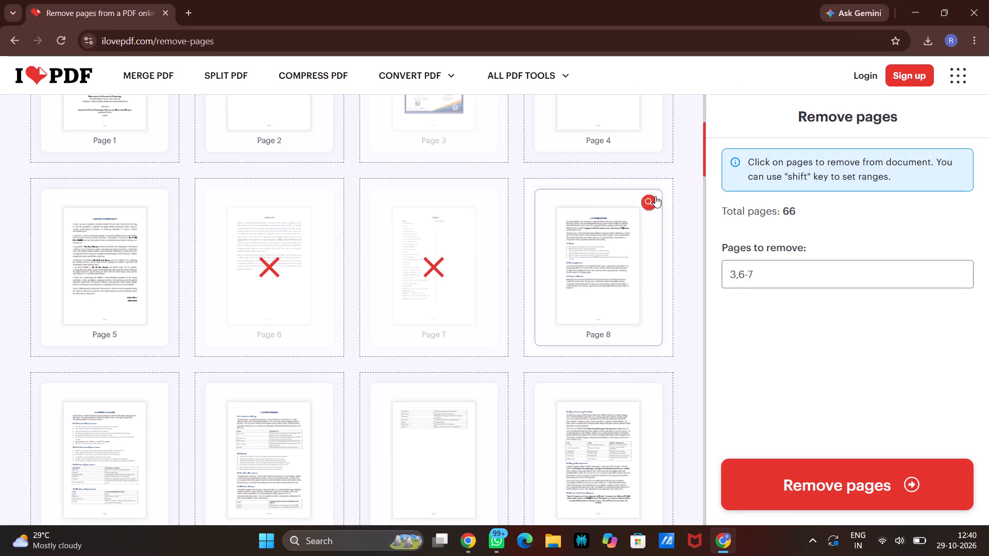
{"action": "left_click", "coordinate": [648, 200]}
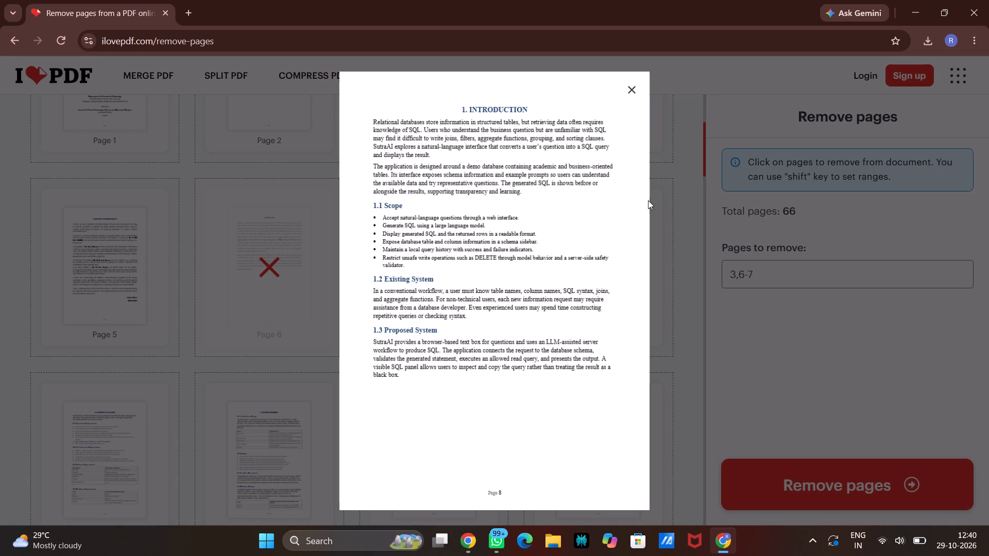
{"action": "left_click", "coordinate": [524, 349]}
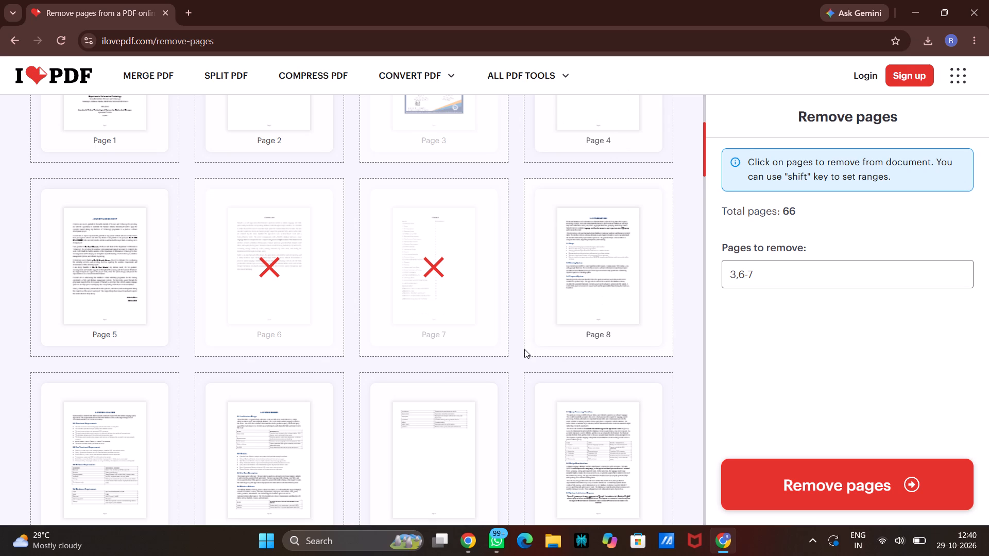
{"action": "left_click", "coordinate": [572, 315]}
Preview page 9, System Analysis, at full size and mark it for removal.
{"action": "scroll", "coordinate": [324, 371], "scroll_direction": "down", "scroll_amount": 1}
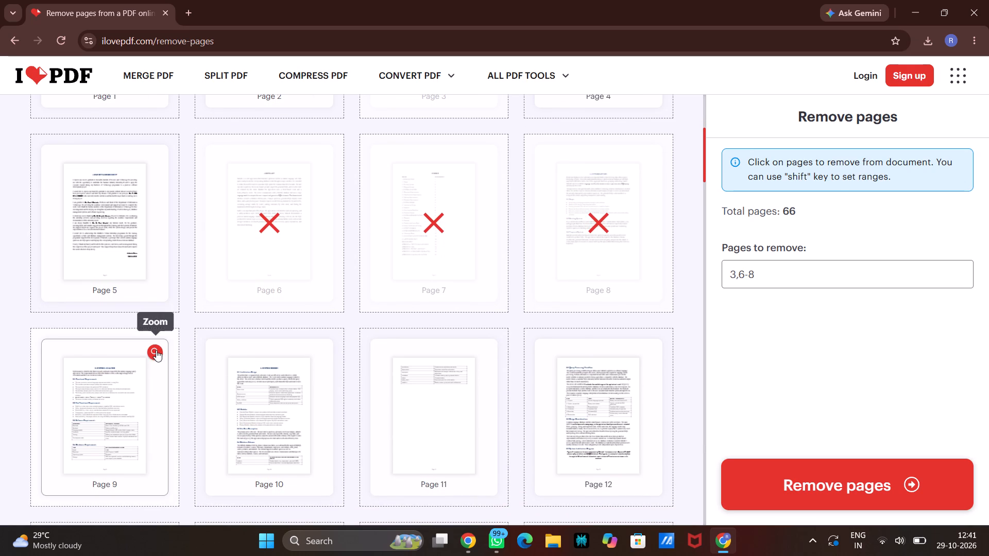
{"action": "left_click", "coordinate": [156, 350]}
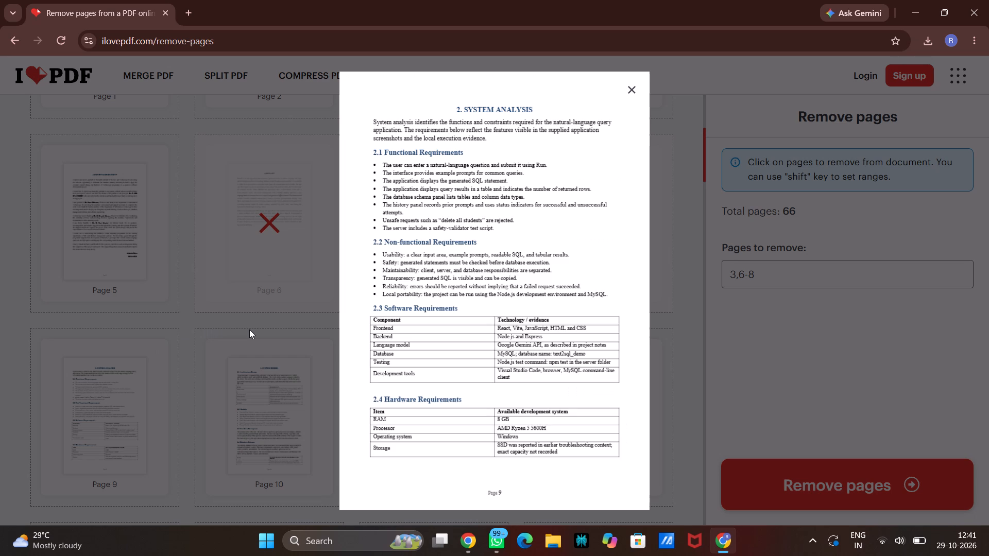
{"action": "left_click", "coordinate": [627, 89]}
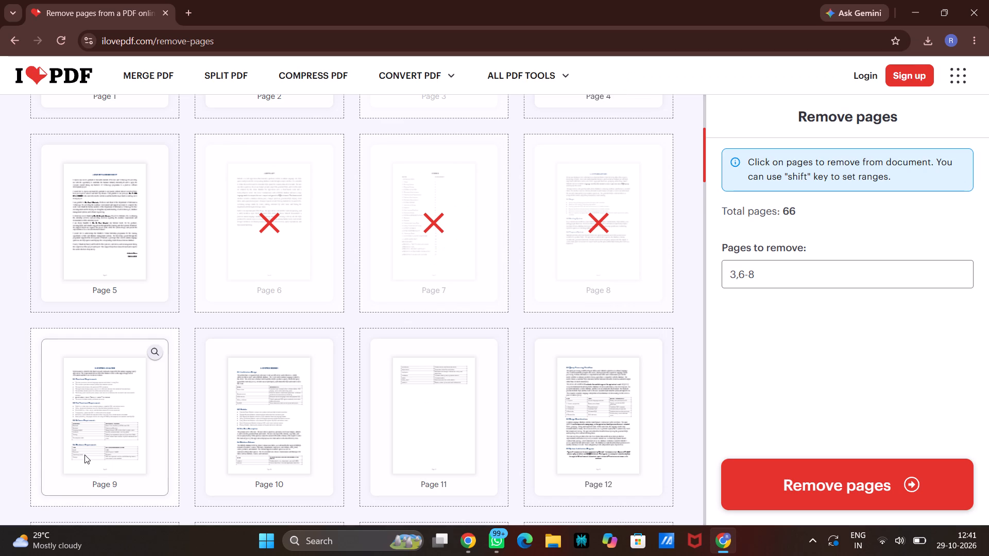
{"action": "left_click", "coordinate": [84, 455]}
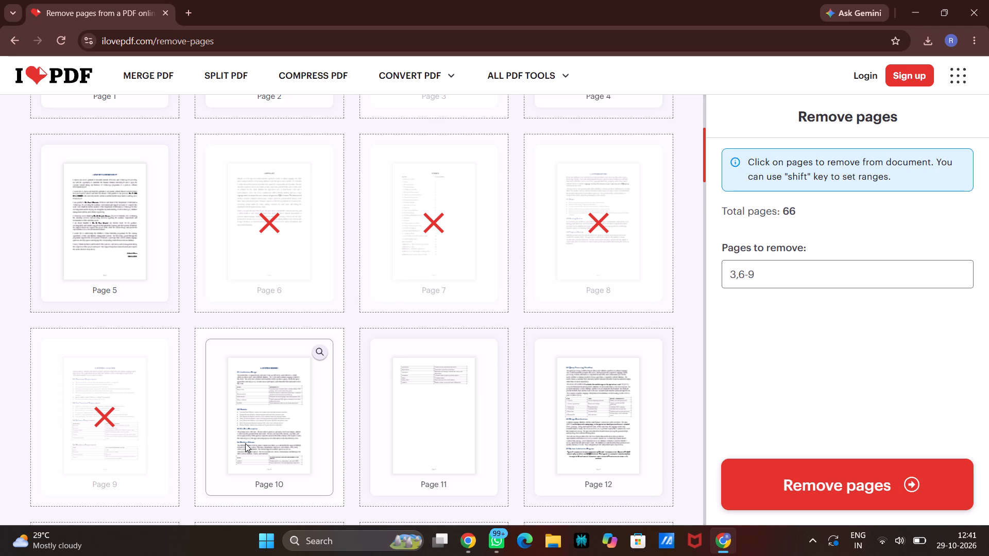
Mark pages 10, 11 and 12 for removal.
{"action": "left_click", "coordinate": [267, 408]}
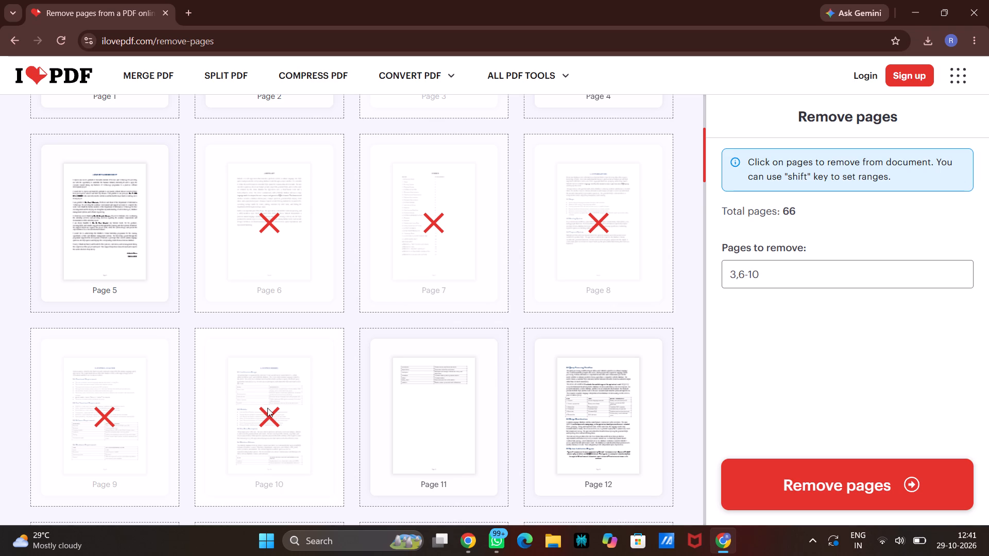
{"action": "left_click", "coordinate": [438, 405]}
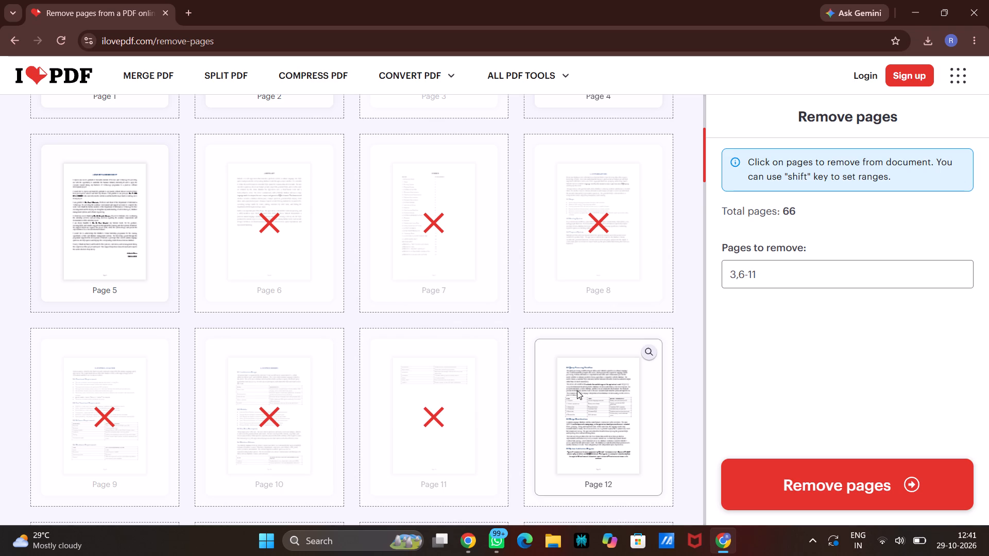
{"action": "left_click", "coordinate": [583, 392]}
Mark the diagram pages 13 to 15 and page 16 for removal.
{"action": "scroll", "coordinate": [583, 392], "scroll_direction": "down", "scroll_amount": 4}
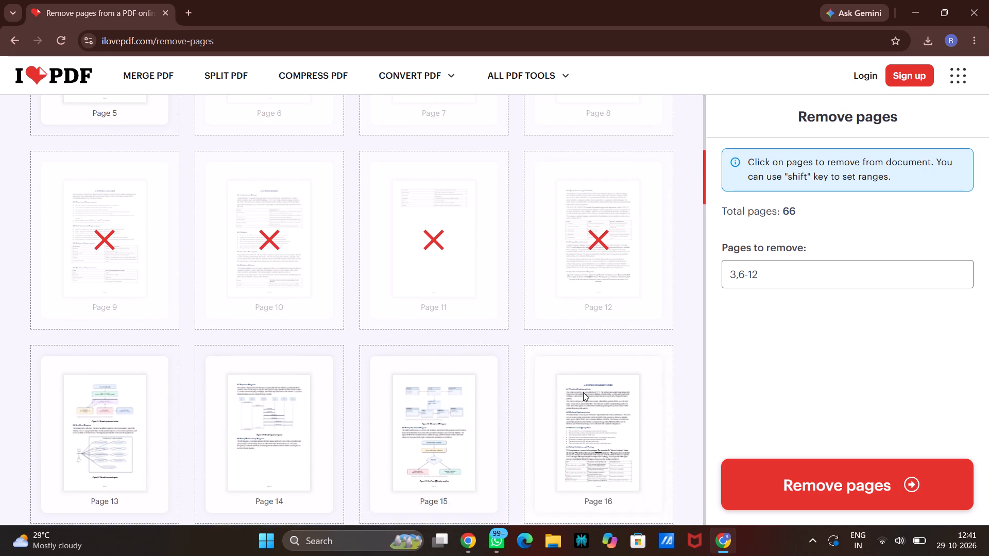
{"action": "scroll", "coordinate": [583, 392], "scroll_direction": "down", "scroll_amount": 1}
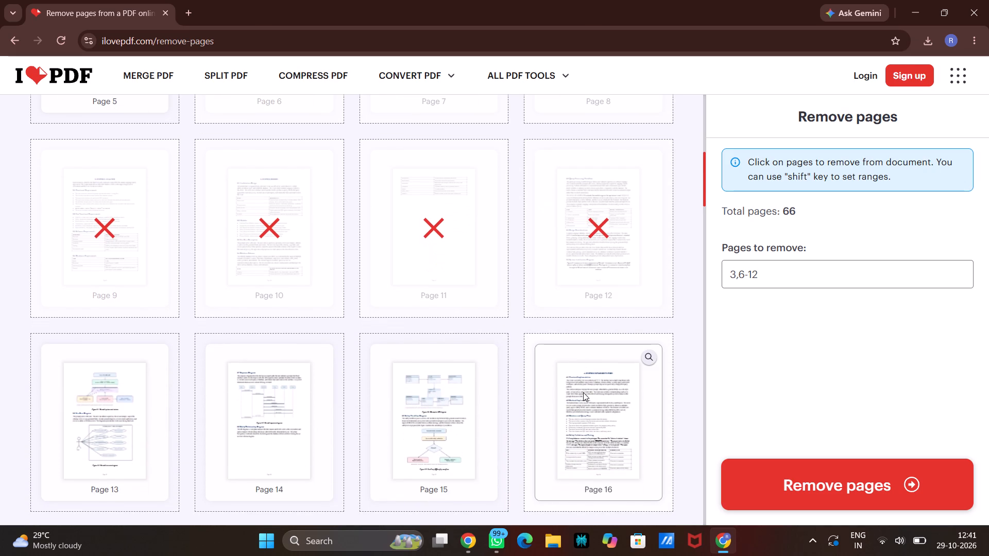
{"action": "scroll", "coordinate": [328, 409], "scroll_direction": "down", "scroll_amount": 1}
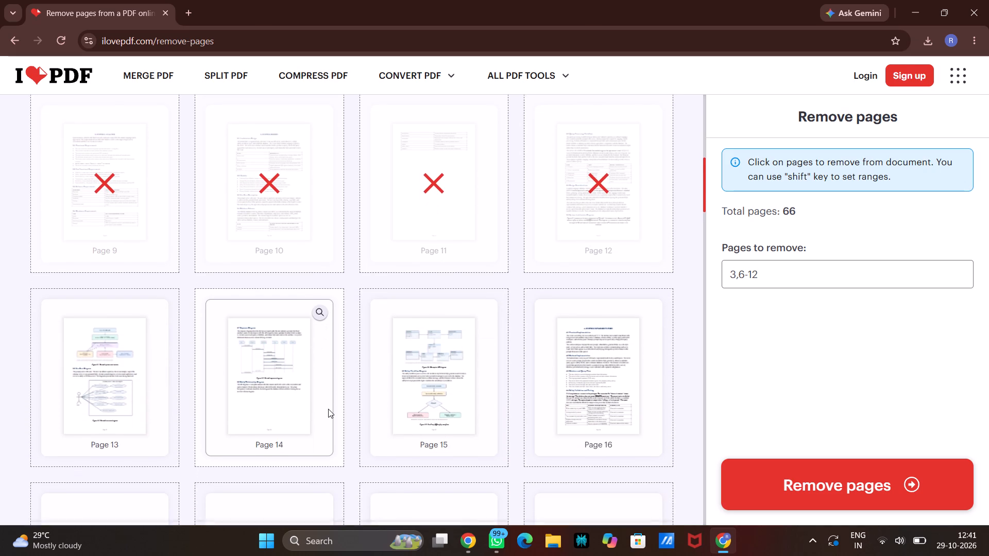
{"action": "scroll", "coordinate": [328, 409], "scroll_direction": "down", "scroll_amount": 1}
{"action": "left_click", "coordinate": [123, 365]}
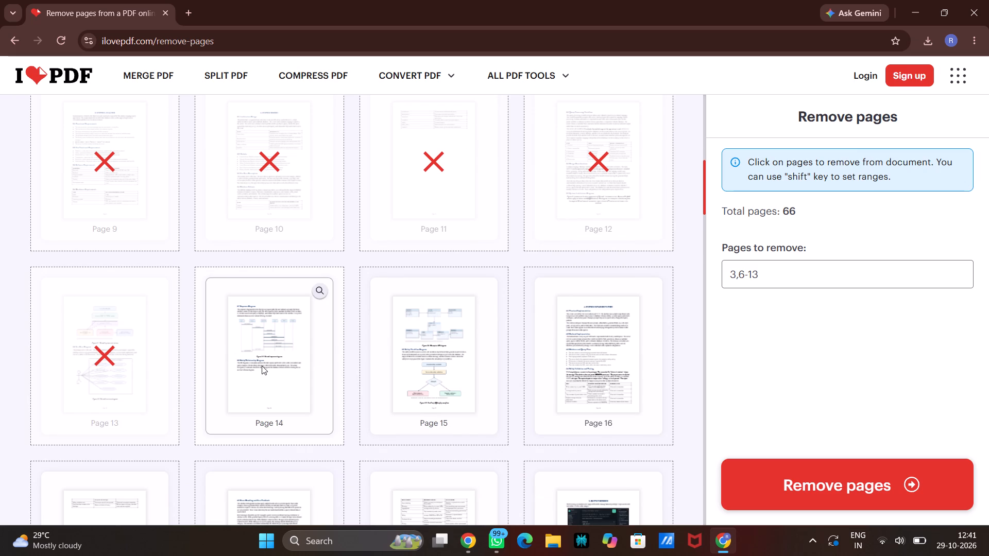
{"action": "left_click", "coordinate": [263, 367]}
{"action": "left_click", "coordinate": [421, 367]}
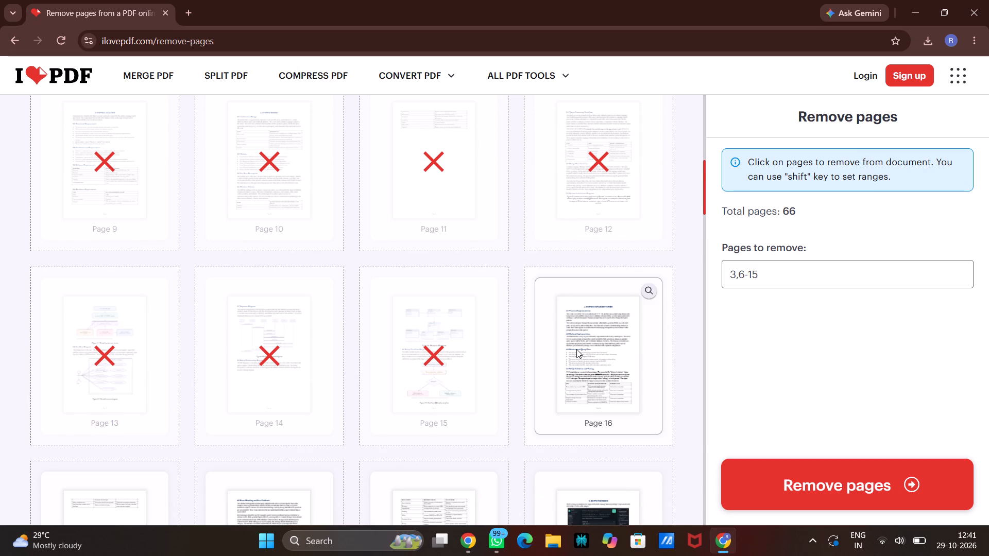
{"action": "left_click", "coordinate": [576, 349]}
Mark pages 17 to 20 for removal.
{"action": "scroll", "coordinate": [576, 349], "scroll_direction": "down", "scroll_amount": 3}
{"action": "left_click", "coordinate": [576, 349]}
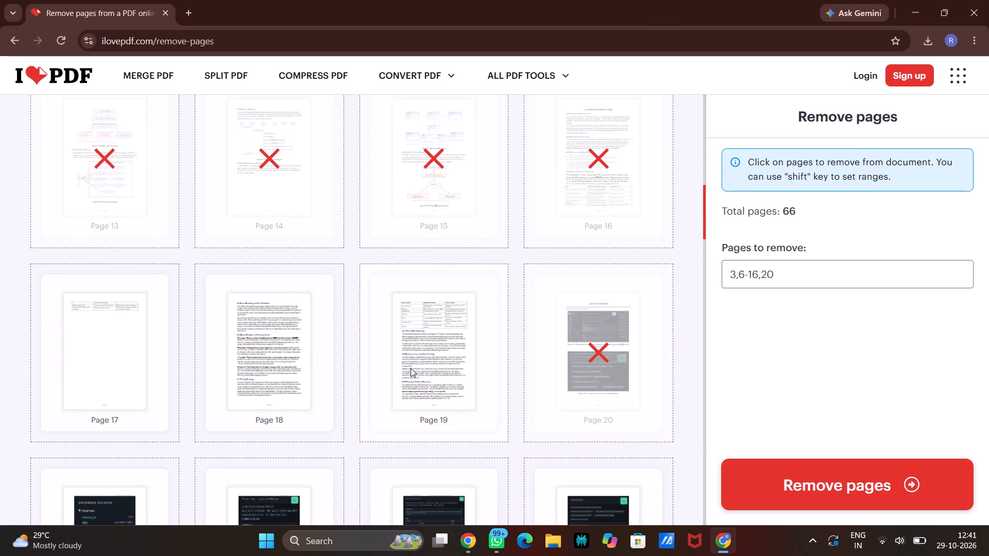
{"action": "left_click", "coordinate": [380, 367]}
{"action": "left_click", "coordinate": [223, 354]}
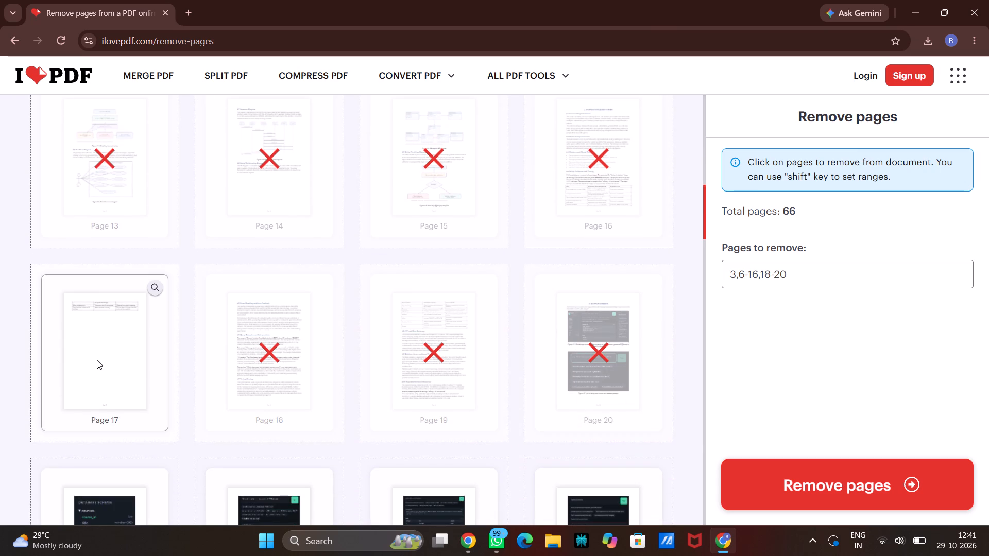
{"action": "left_click", "coordinate": [97, 360]}
Mark the screenshot pages 21 to 24 for removal.
{"action": "scroll", "coordinate": [138, 291], "scroll_direction": "down", "scroll_amount": 2}
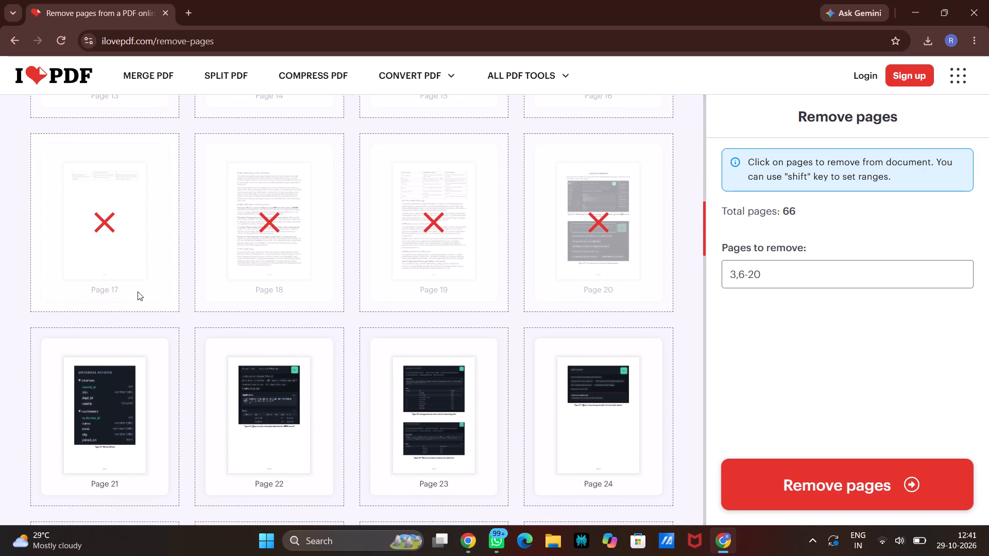
{"action": "left_click", "coordinate": [96, 386]}
{"action": "left_click", "coordinate": [258, 445]}
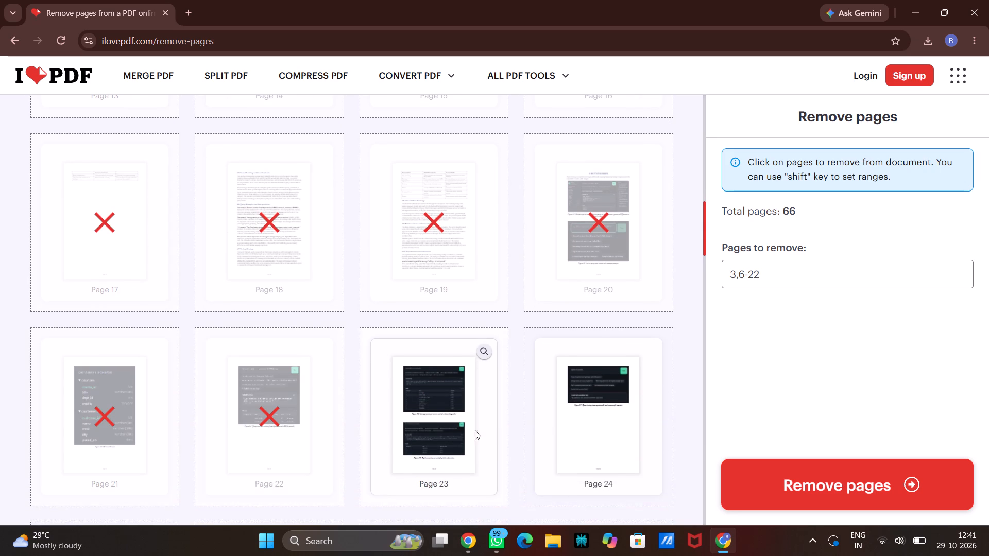
{"action": "left_click", "coordinate": [488, 433]}
{"action": "left_click", "coordinate": [588, 431]}
Mark pages 25 to 28 for removal.
{"action": "scroll", "coordinate": [588, 431], "scroll_direction": "down", "scroll_amount": 1}
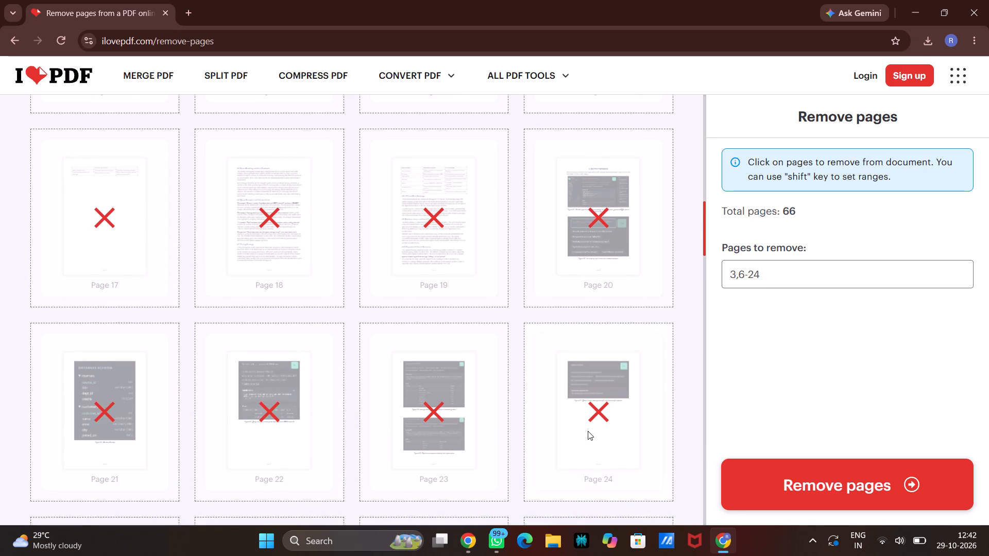
{"action": "scroll", "coordinate": [588, 431], "scroll_direction": "down", "scroll_amount": 4}
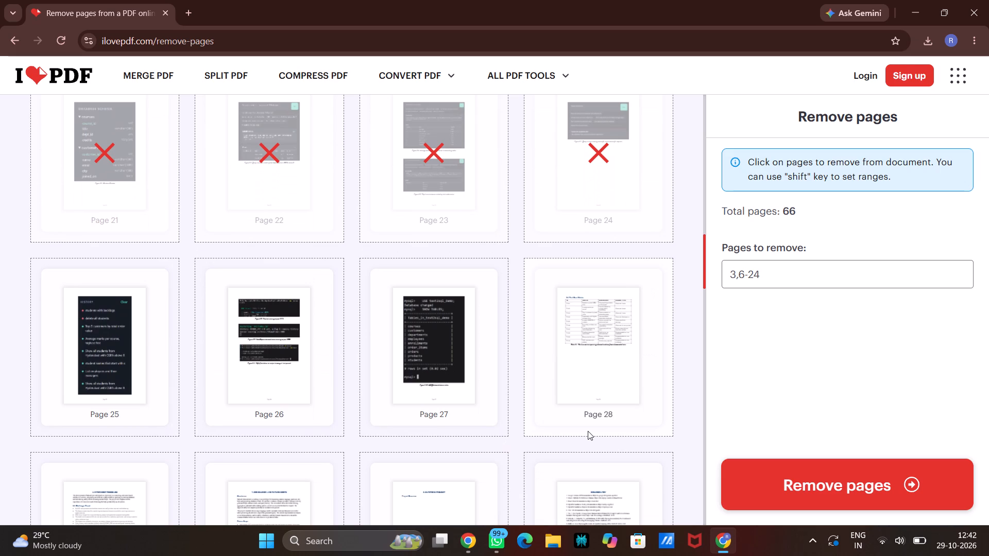
{"action": "left_click", "coordinate": [590, 344]}
{"action": "left_click", "coordinate": [469, 361]}
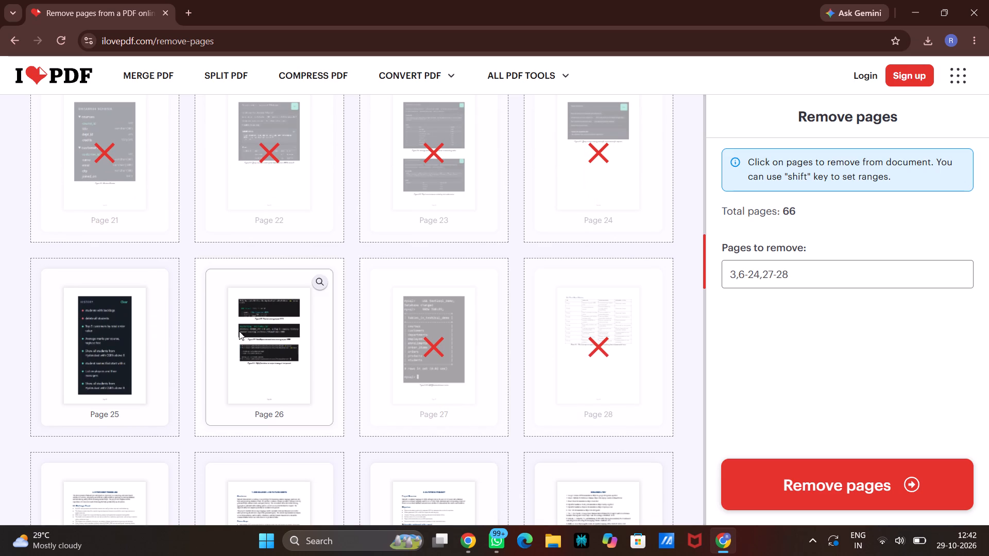
{"action": "left_click", "coordinate": [234, 329]}
{"action": "left_click", "coordinate": [101, 348]}
Preview page 29, Internship Feedback, at full size, and mark pages 29 to 31 for removal.
{"action": "scroll", "coordinate": [101, 348], "scroll_direction": "down", "scroll_amount": 1}
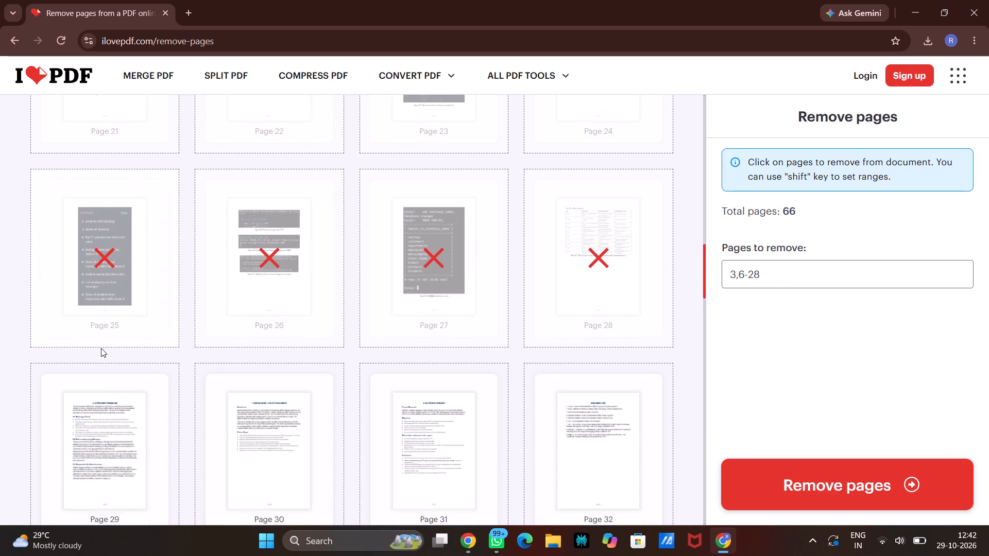
{"action": "scroll", "coordinate": [101, 348], "scroll_direction": "down", "scroll_amount": 2}
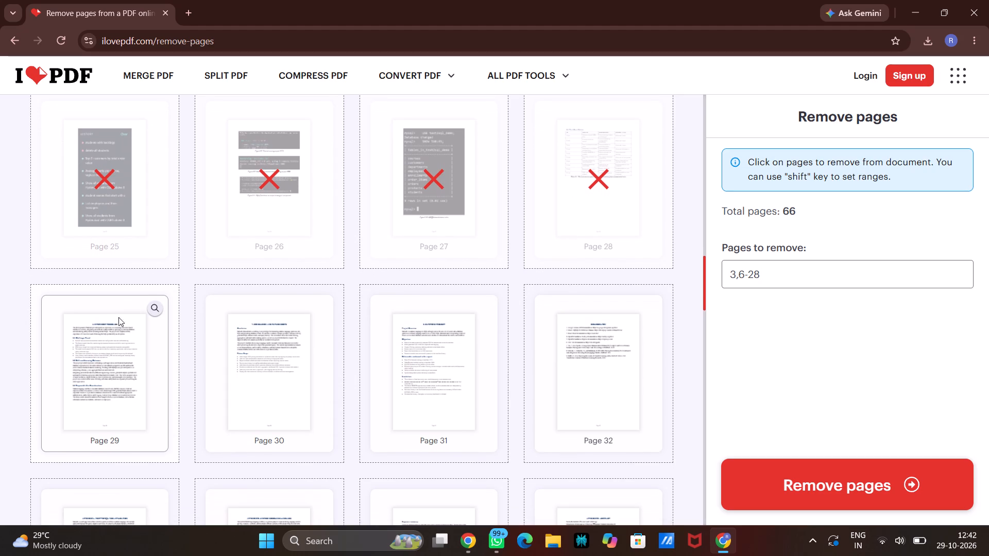
{"action": "left_click", "coordinate": [154, 307]}
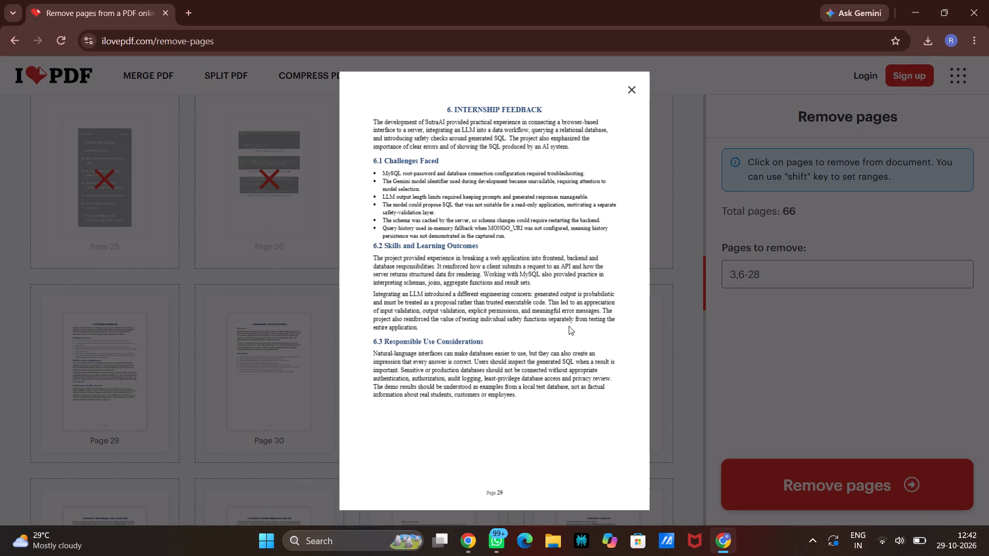
{"action": "left_click", "coordinate": [569, 326]}
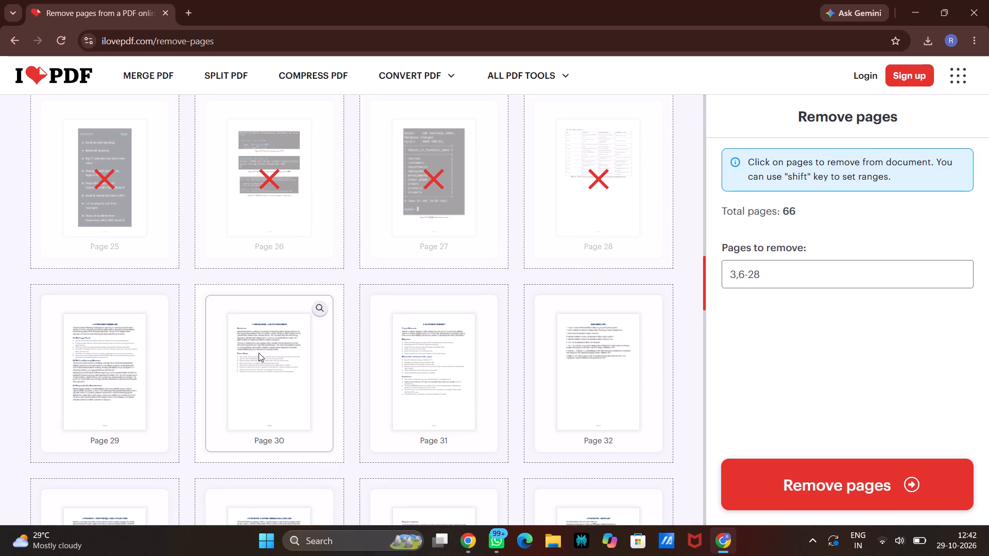
{"action": "left_click", "coordinate": [150, 390]}
{"action": "left_click", "coordinate": [285, 400]}
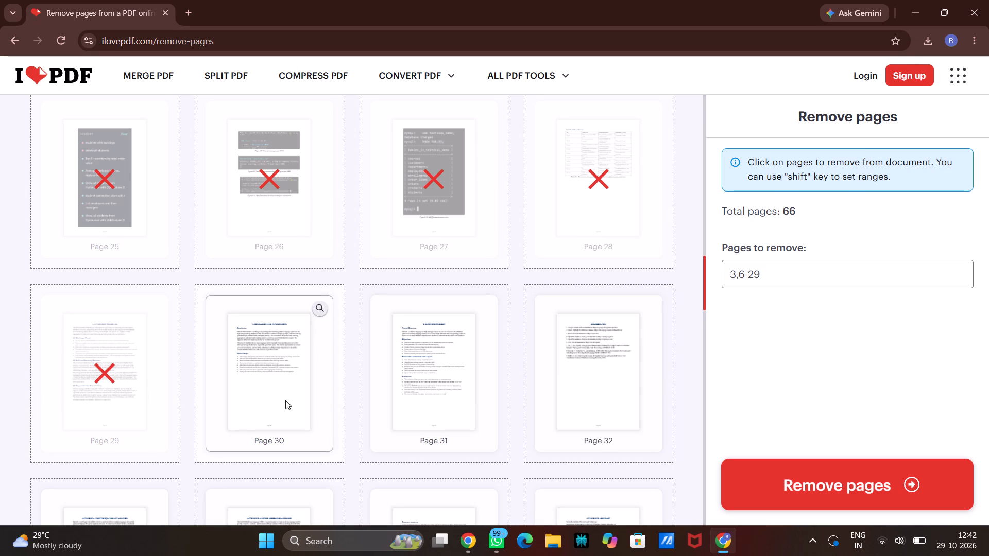
{"action": "left_click", "coordinate": [441, 396]}
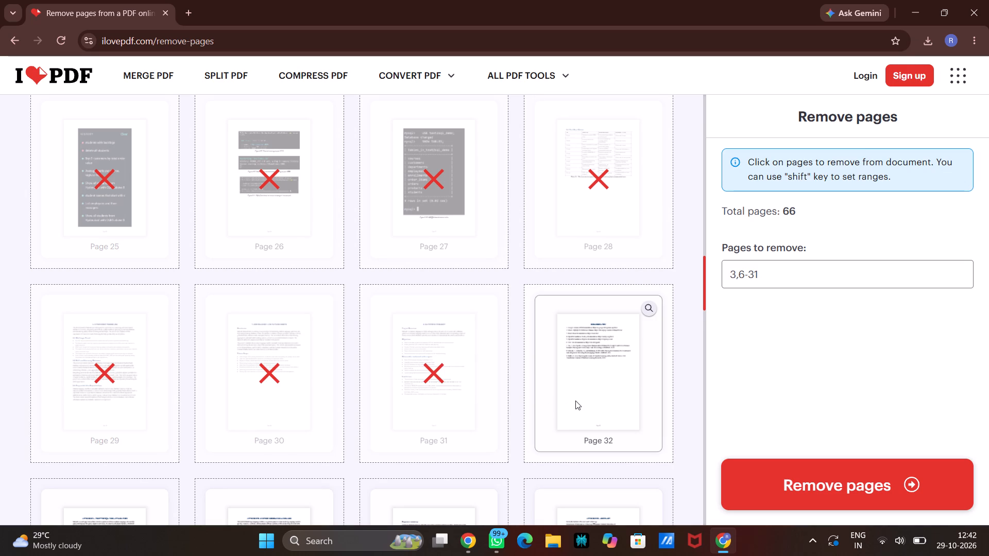
Preview page 32, the Bibliography, at full size and mark it for removal.
{"action": "left_click", "coordinate": [650, 305]}
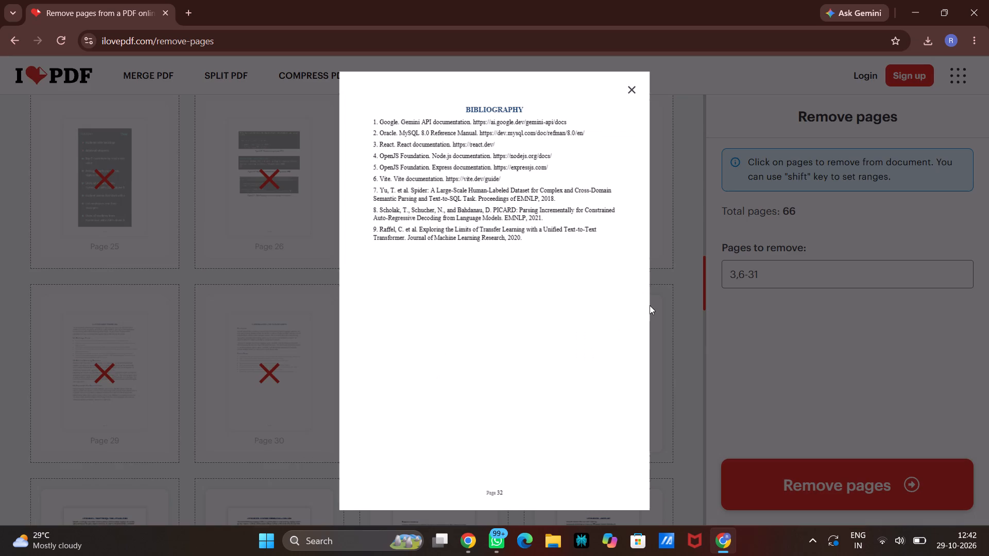
{"action": "left_click", "coordinate": [624, 93]}
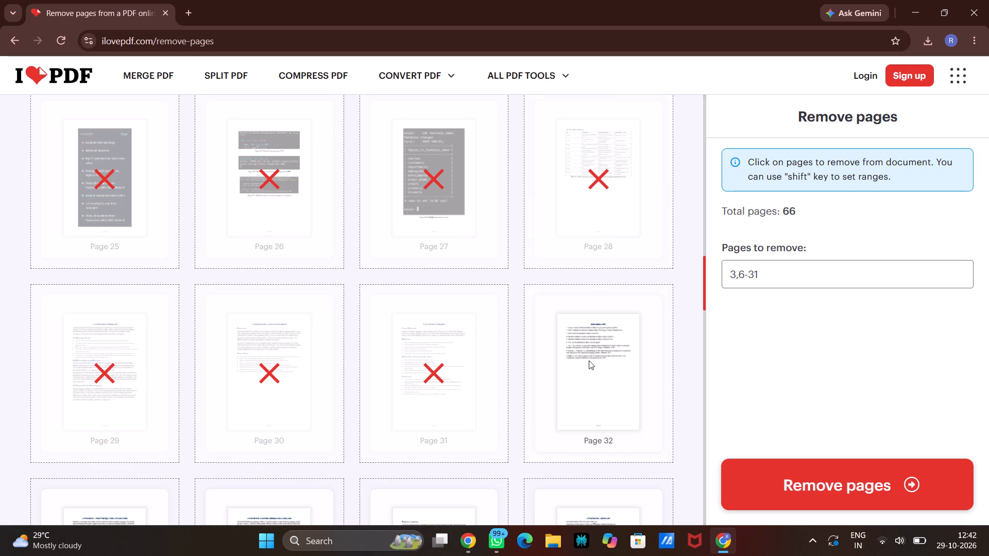
{"action": "left_click", "coordinate": [584, 370]}
Mark pages 37 to 39 for removal.
{"action": "scroll", "coordinate": [584, 370], "scroll_direction": "down", "scroll_amount": 4}
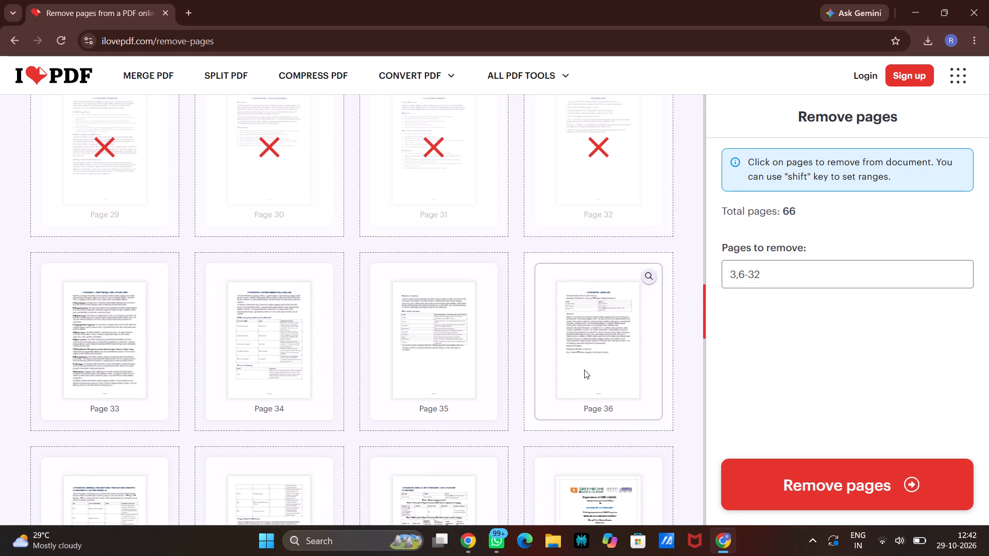
{"action": "scroll", "coordinate": [584, 370], "scroll_direction": "down", "scroll_amount": 1}
{"action": "scroll", "coordinate": [434, 357], "scroll_direction": "down", "scroll_amount": 2}
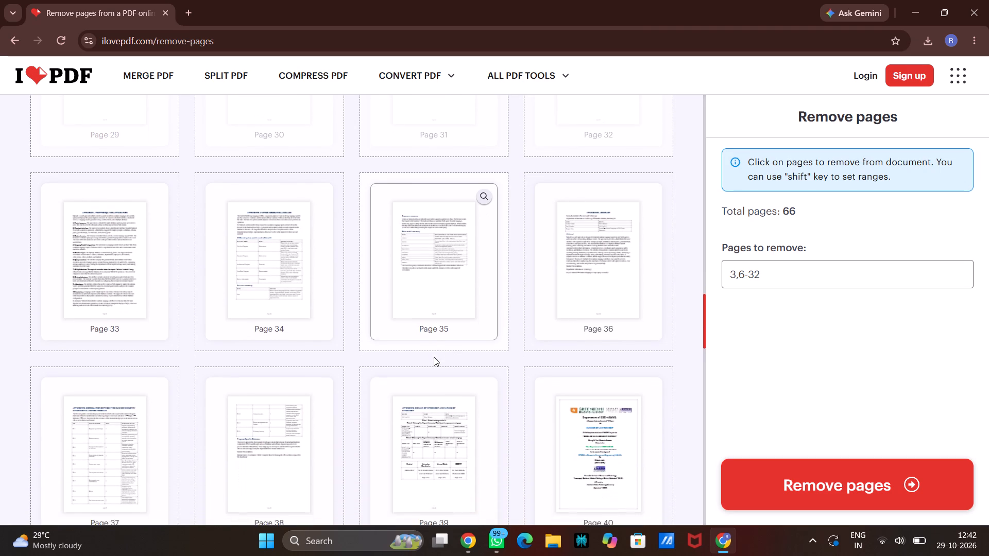
{"action": "scroll", "coordinate": [434, 357], "scroll_direction": "down", "scroll_amount": 3}
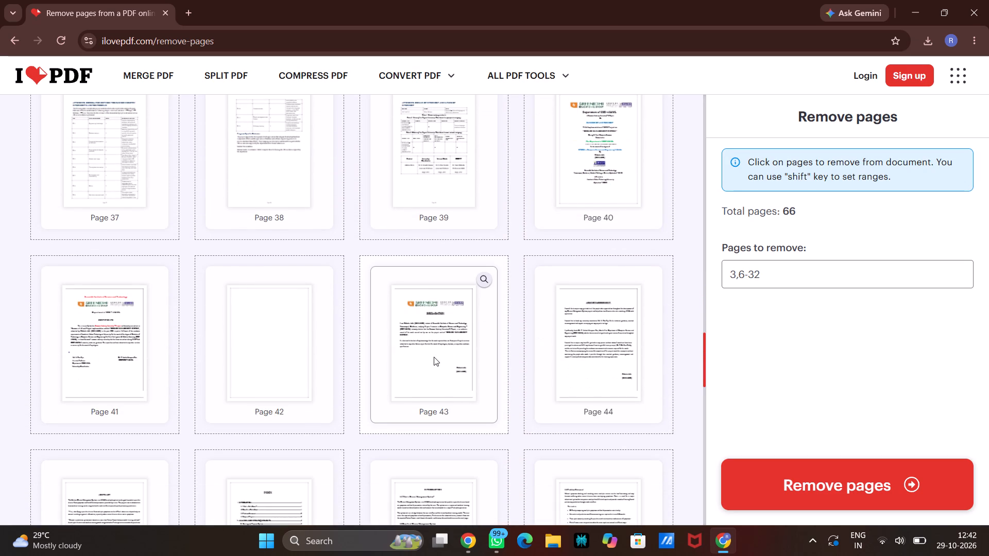
{"action": "scroll", "coordinate": [434, 357], "scroll_direction": "up", "scroll_amount": 4}
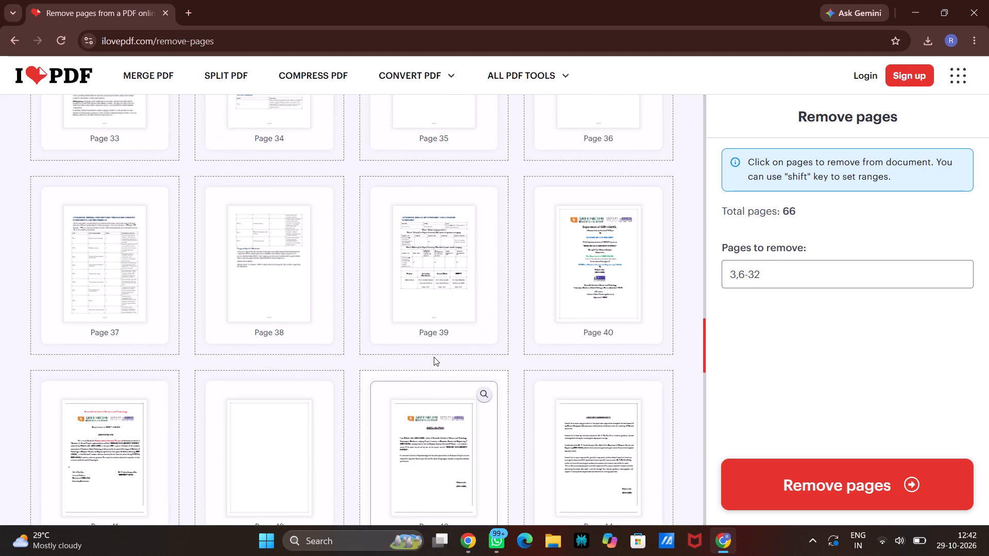
{"action": "scroll", "coordinate": [434, 357], "scroll_direction": "up", "scroll_amount": 1}
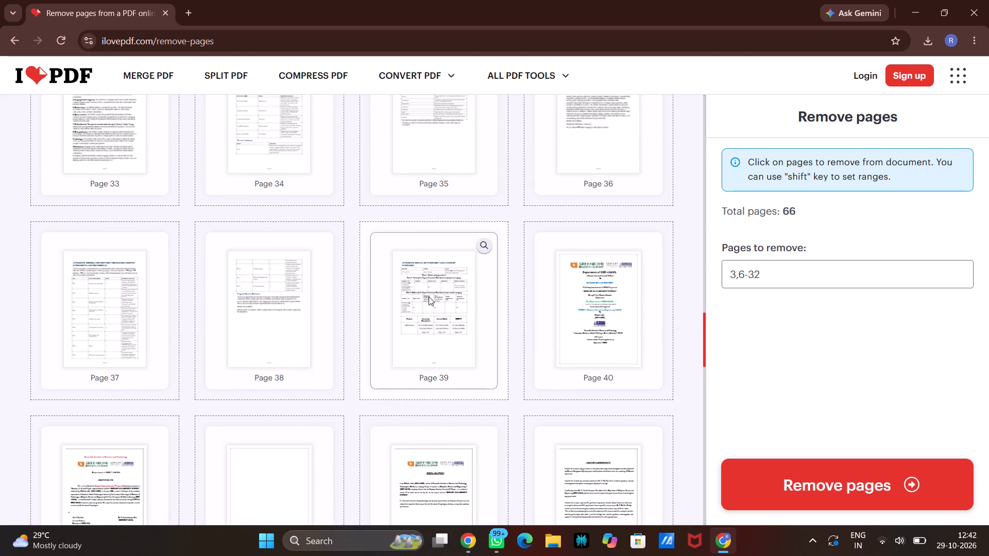
{"action": "left_click", "coordinate": [429, 297]}
{"action": "left_click", "coordinate": [277, 306]}
{"action": "left_click", "coordinate": [107, 292]}
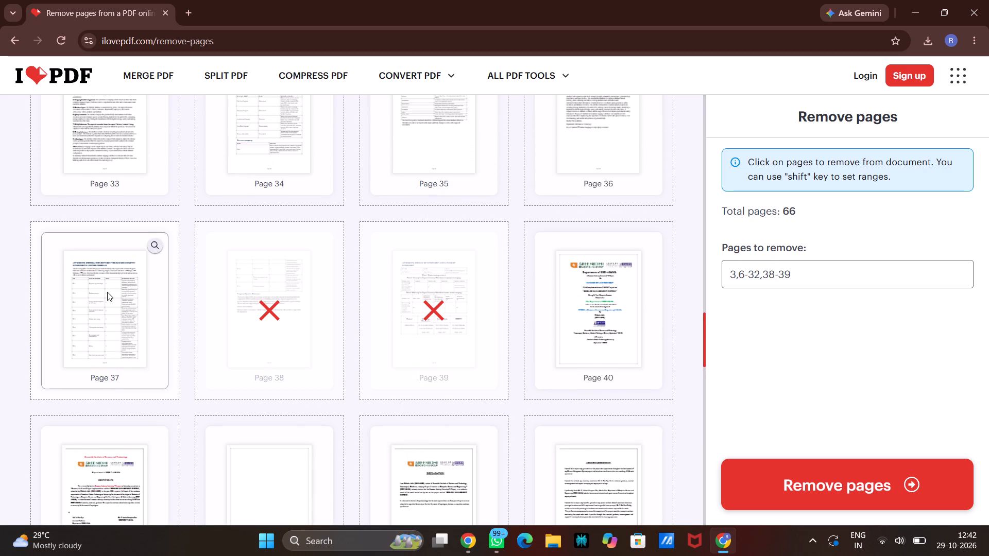
Mark pages 33 to 36 for removal.
{"action": "scroll", "coordinate": [255, 288], "scroll_direction": "up", "scroll_amount": 2}
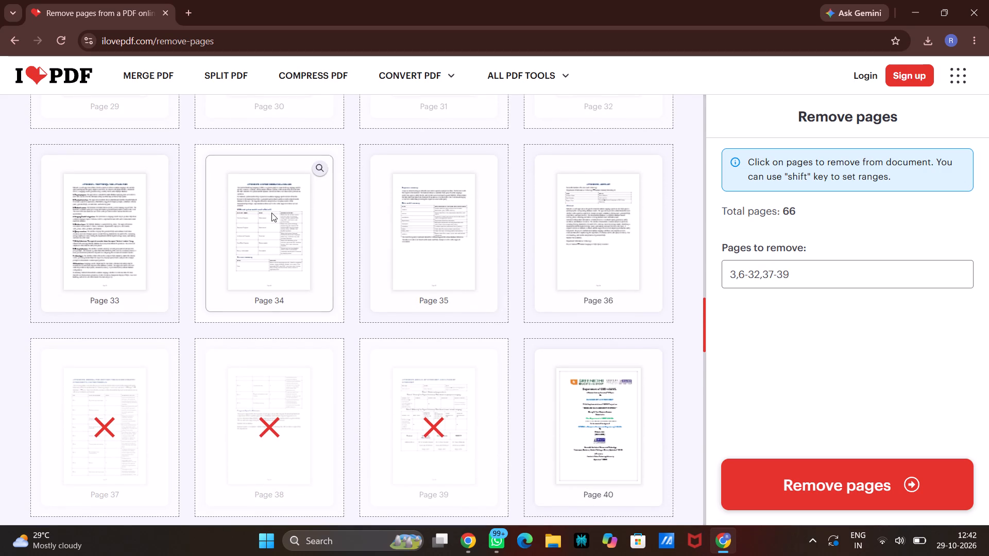
{"action": "left_click_drag", "start_coordinate": [271, 213], "coordinate": [70, 230]}
{"action": "left_click", "coordinate": [70, 230]}
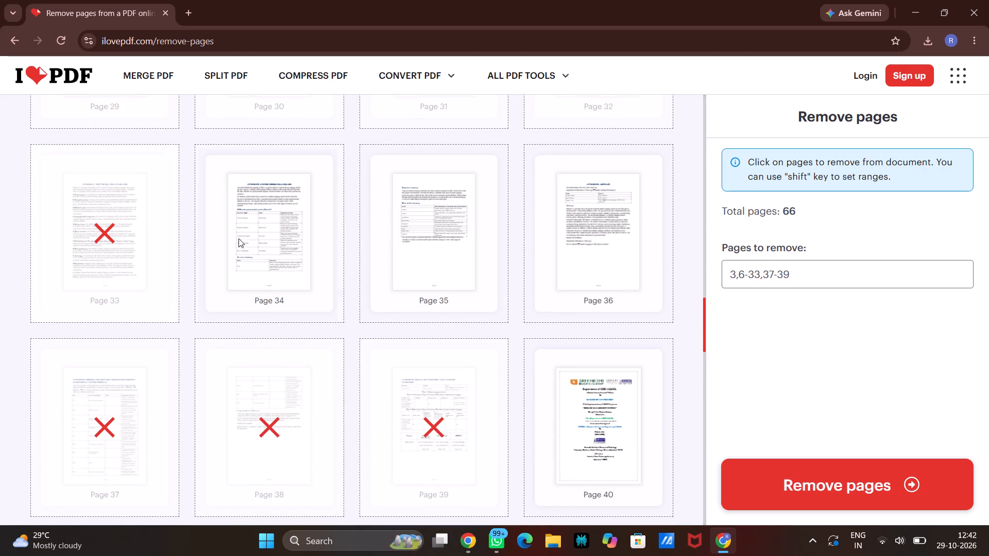
{"action": "left_click", "coordinate": [251, 243]}
{"action": "left_click", "coordinate": [447, 267]}
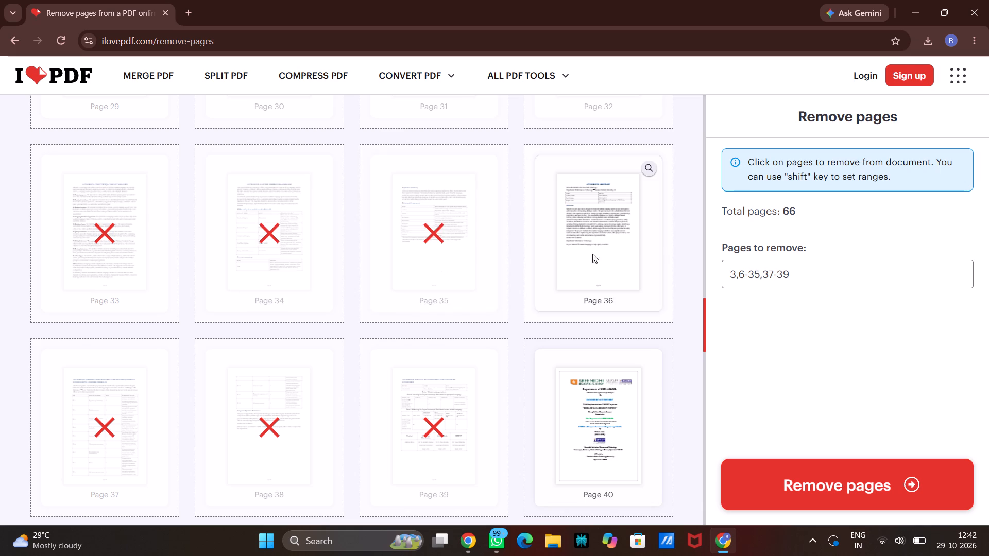
{"action": "left_click", "coordinate": [601, 247]}
Mark page 40, the cover page of the second report, for removal.
{"action": "scroll", "coordinate": [538, 376], "scroll_direction": "down", "scroll_amount": 2}
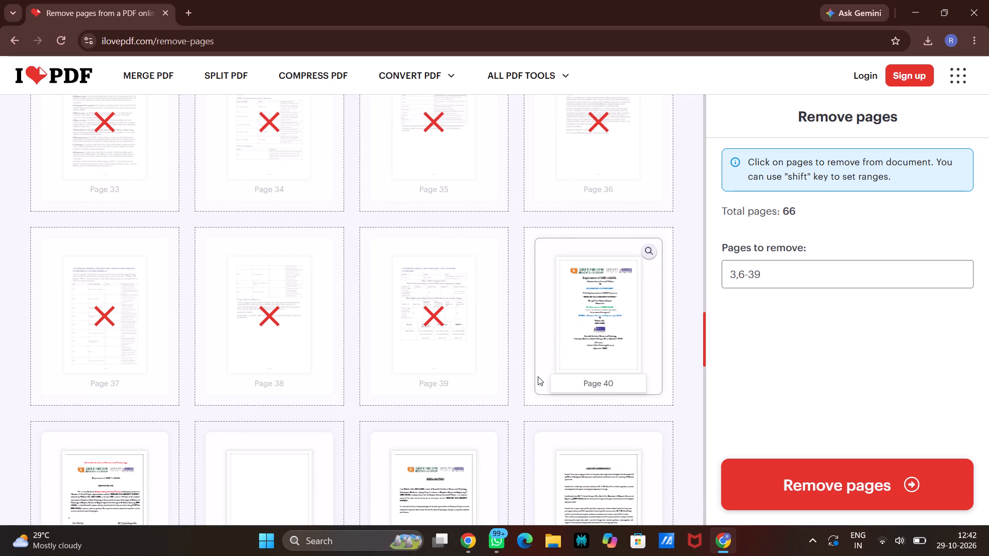
{"action": "left_click", "coordinate": [589, 307]}
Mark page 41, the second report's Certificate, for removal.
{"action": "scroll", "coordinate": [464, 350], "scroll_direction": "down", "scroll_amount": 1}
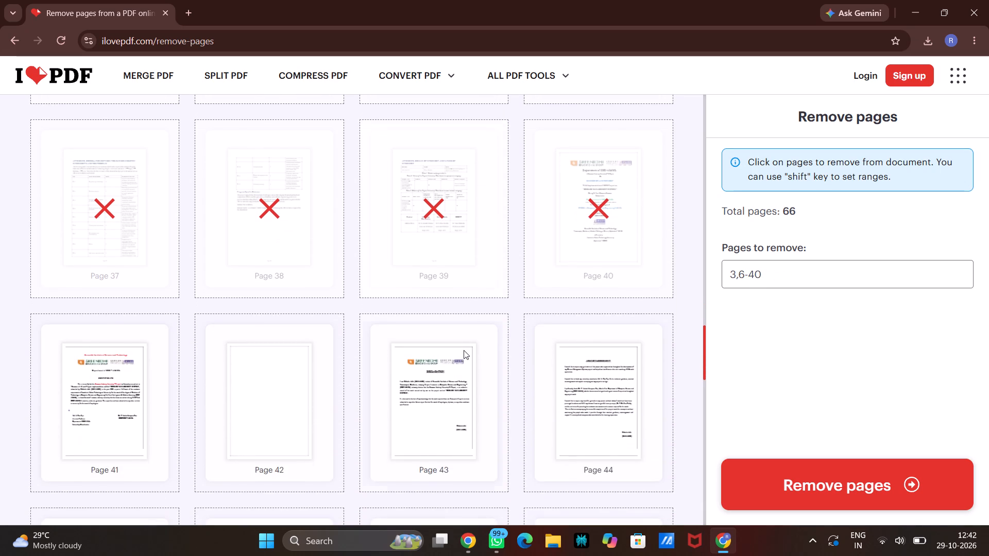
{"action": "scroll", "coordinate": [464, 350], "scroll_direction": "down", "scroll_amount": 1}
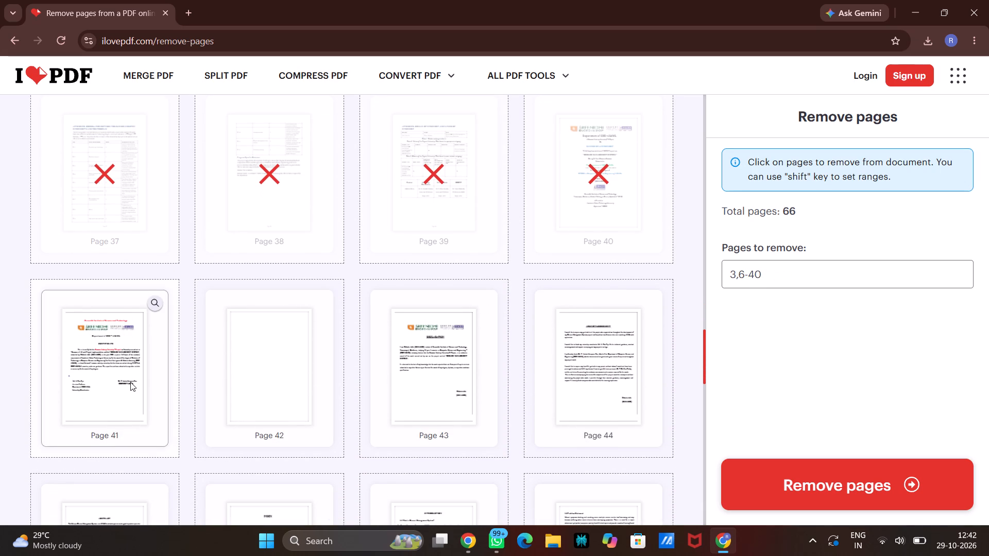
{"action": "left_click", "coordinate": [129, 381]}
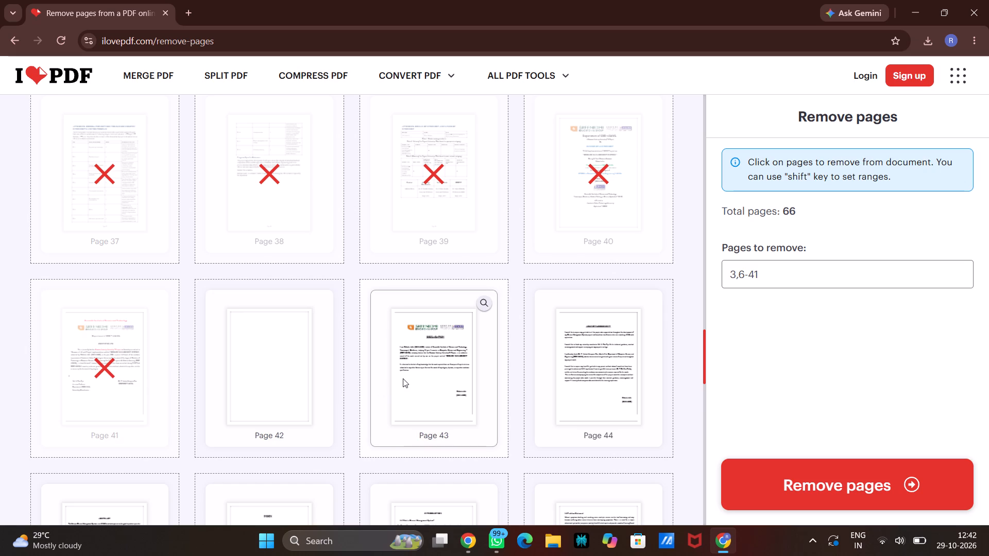
Preview page 43, the second report's Declaration, at full size and mark it for removal.
{"action": "left_click", "coordinate": [403, 378]}
{"action": "scroll", "coordinate": [403, 378], "scroll_direction": "down", "scroll_amount": 1}
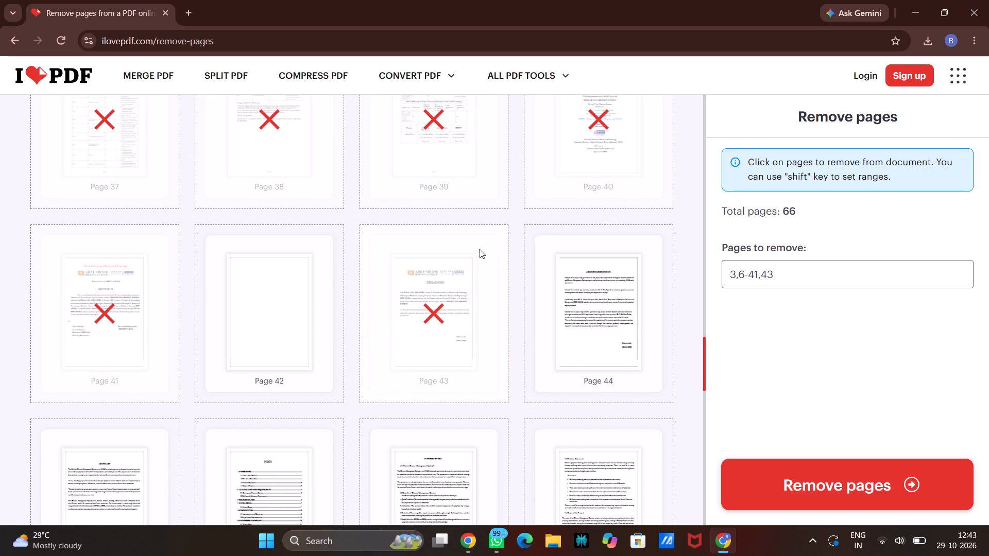
{"action": "left_click", "coordinate": [466, 269]}
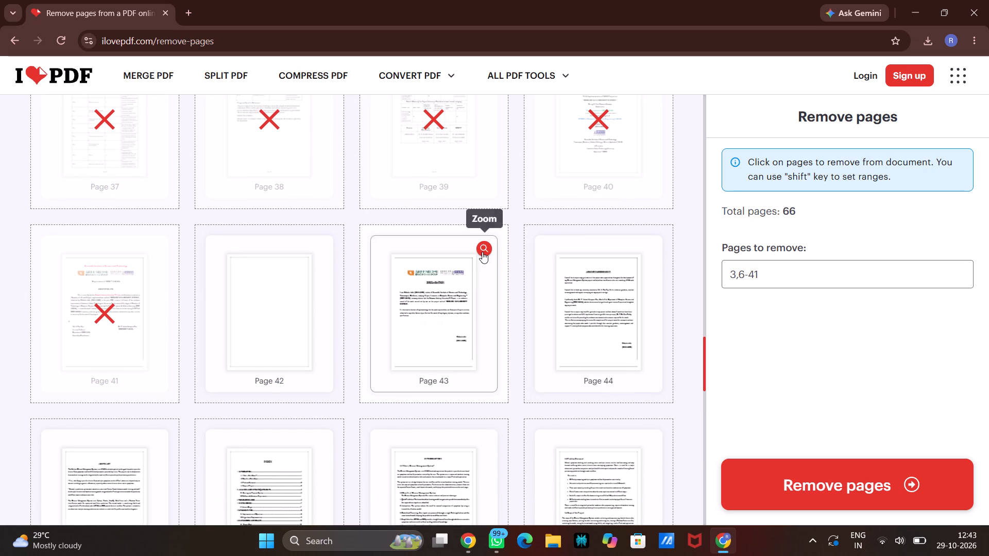
{"action": "left_click", "coordinate": [482, 252]}
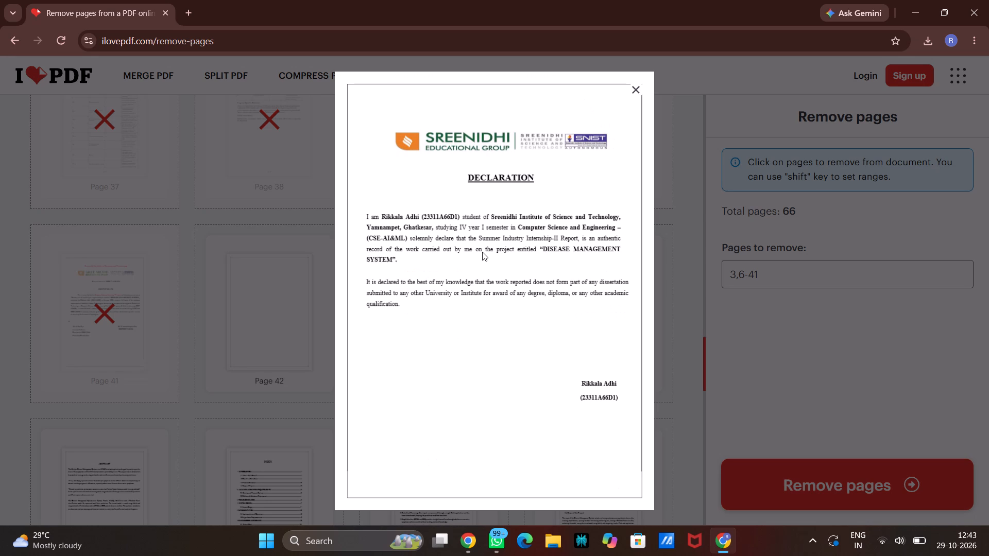
{"action": "left_click", "coordinate": [629, 89]}
{"action": "left_click", "coordinate": [458, 320]}
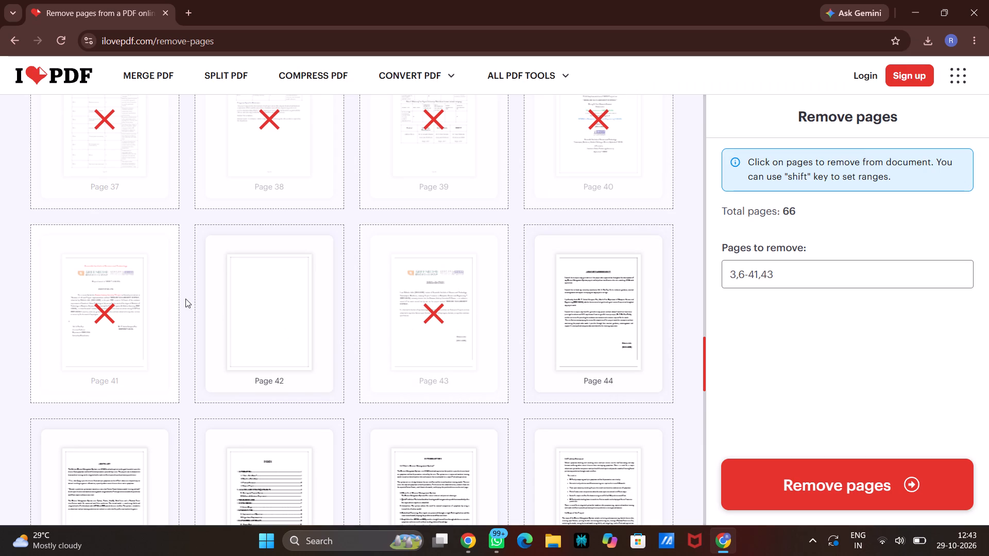
Unmark page 41 so it is kept, and preview its Certificate at full size.
{"action": "left_click", "coordinate": [116, 333]}
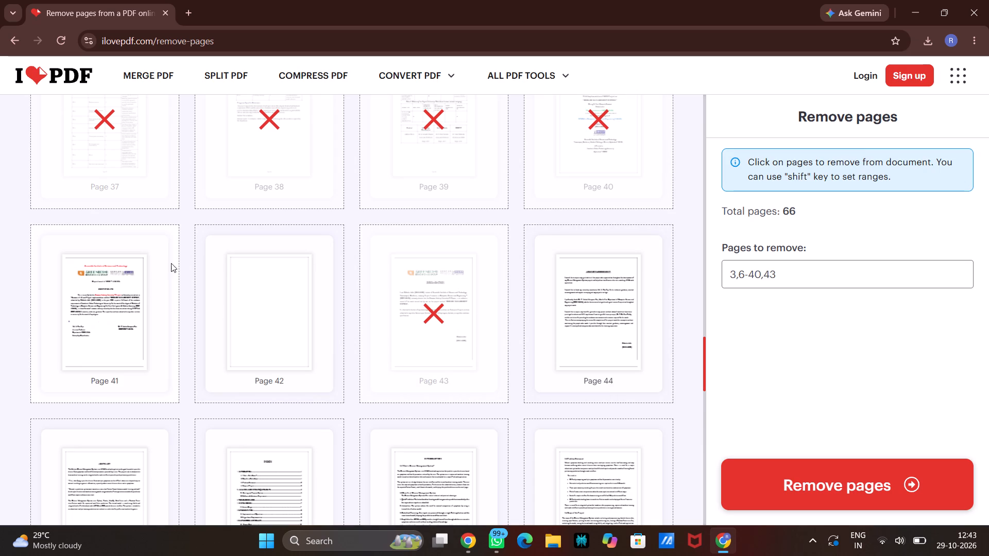
{"action": "left_click", "coordinate": [157, 246]}
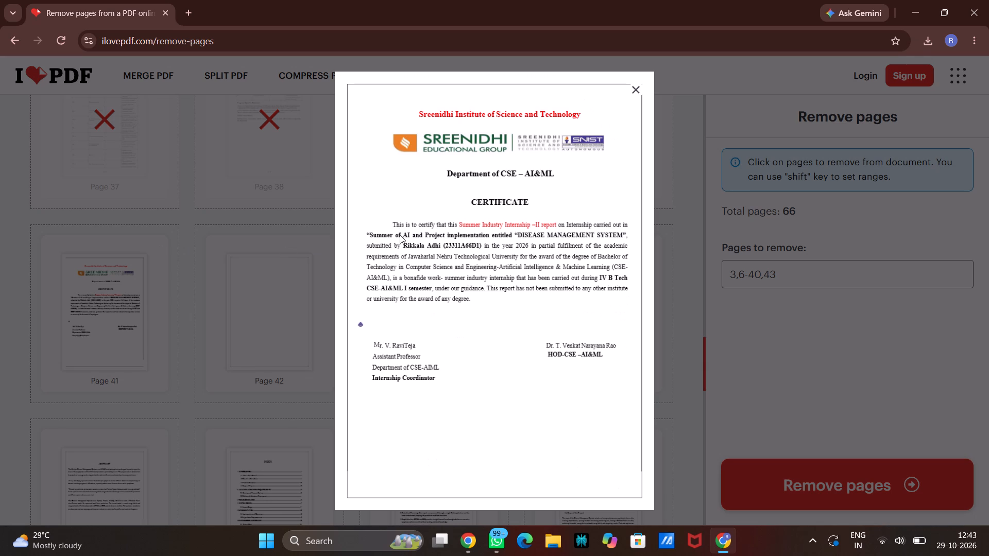
{"action": "left_click", "coordinate": [629, 91]}
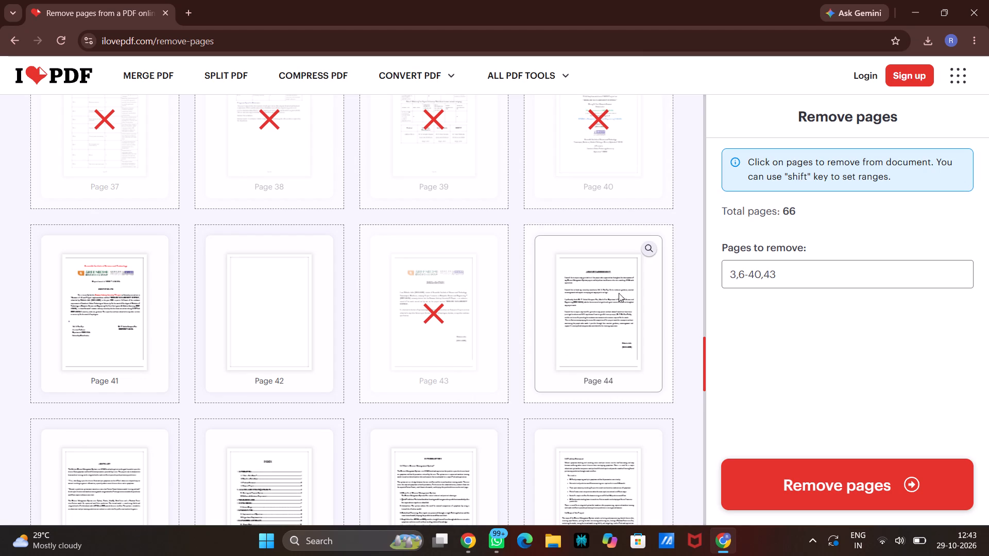
Preview pages 44 to 47, the Acknowledgement, Abstract, Index and Introduction, at full size.
{"action": "left_click", "coordinate": [649, 255]}
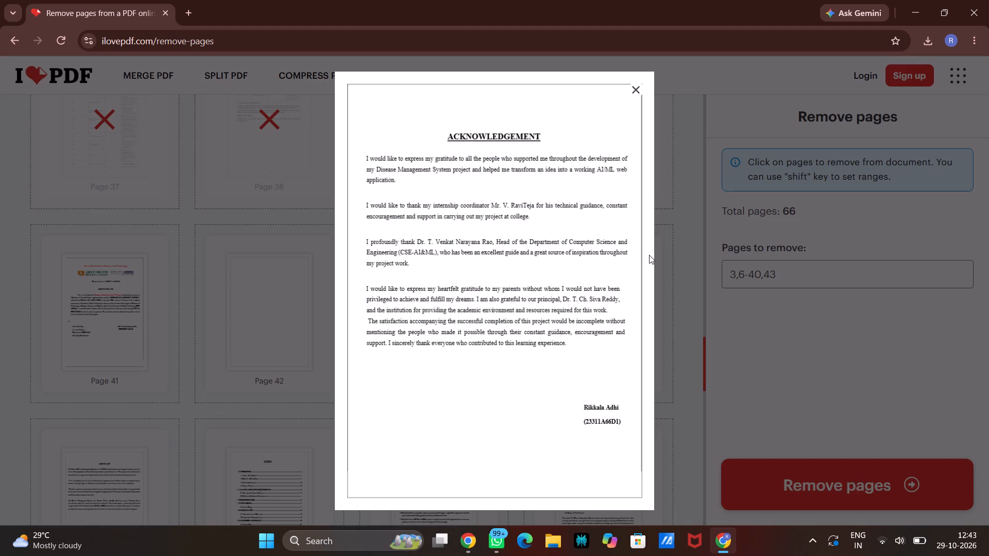
{"action": "left_click", "coordinate": [639, 86]}
{"action": "scroll", "coordinate": [515, 263], "scroll_direction": "down", "scroll_amount": 1}
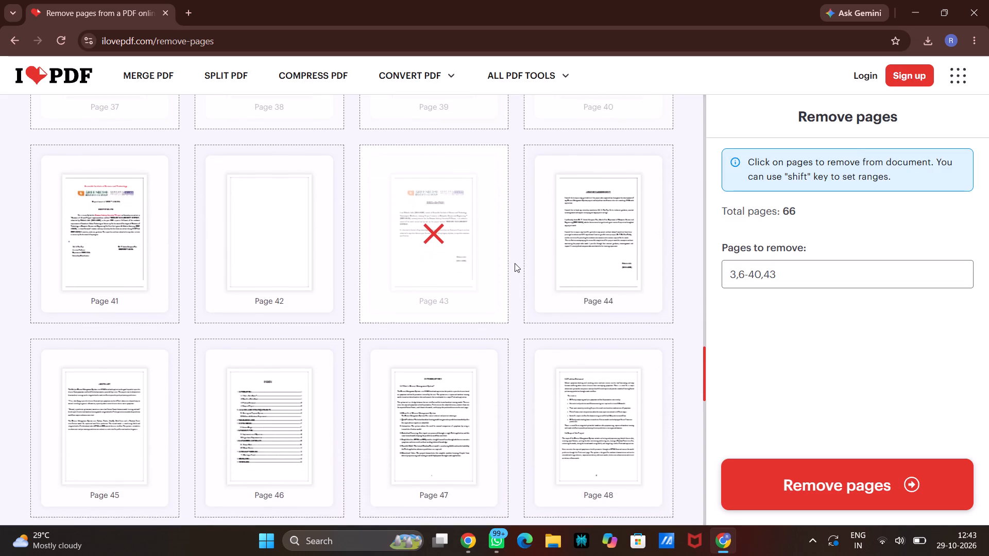
{"action": "scroll", "coordinate": [515, 263], "scroll_direction": "down", "scroll_amount": 2}
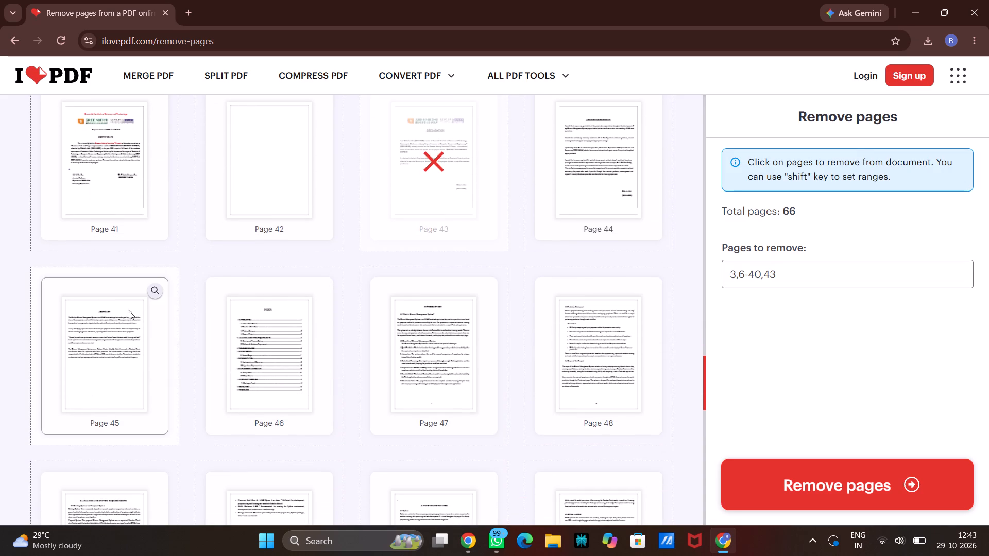
{"action": "left_click", "coordinate": [158, 290]}
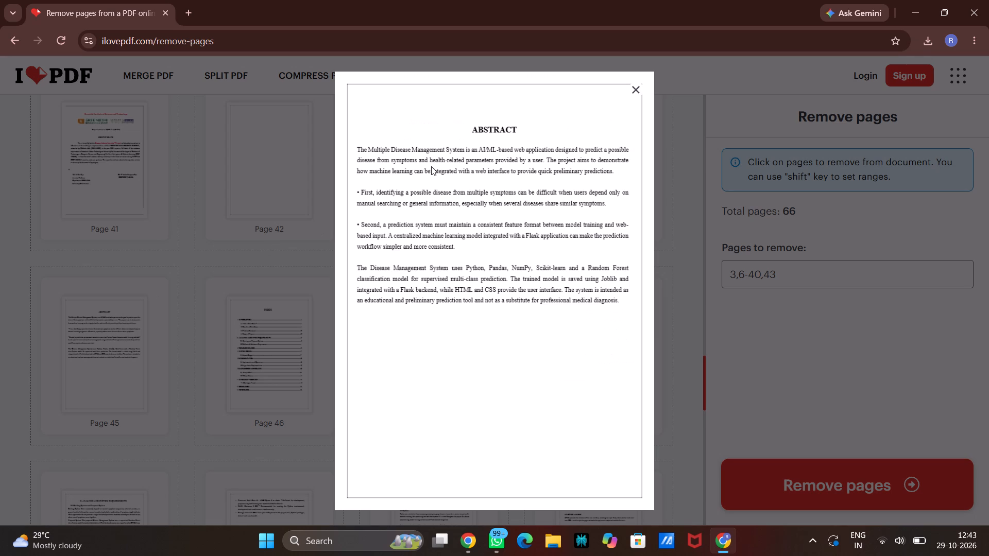
{"action": "left_click", "coordinate": [634, 90]}
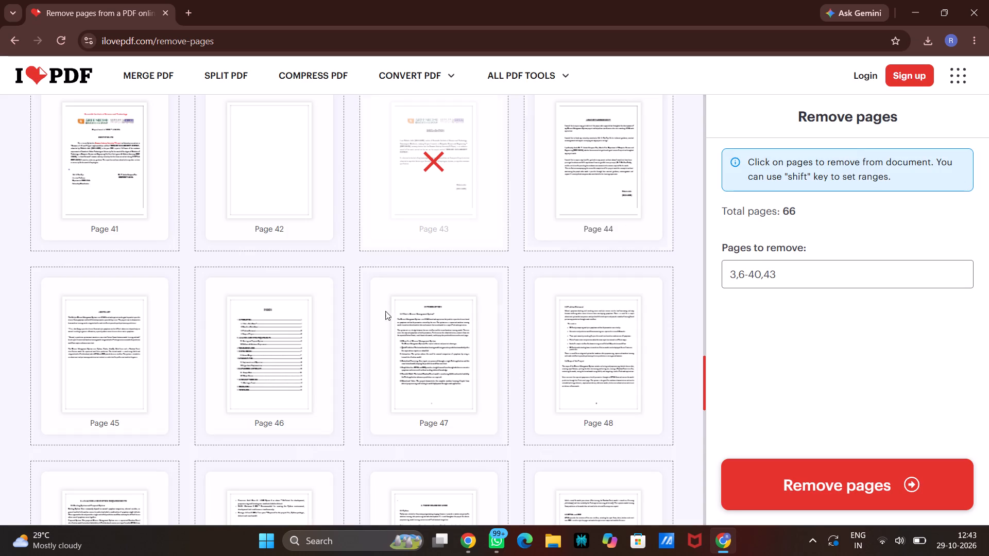
{"action": "left_click", "coordinate": [319, 290]}
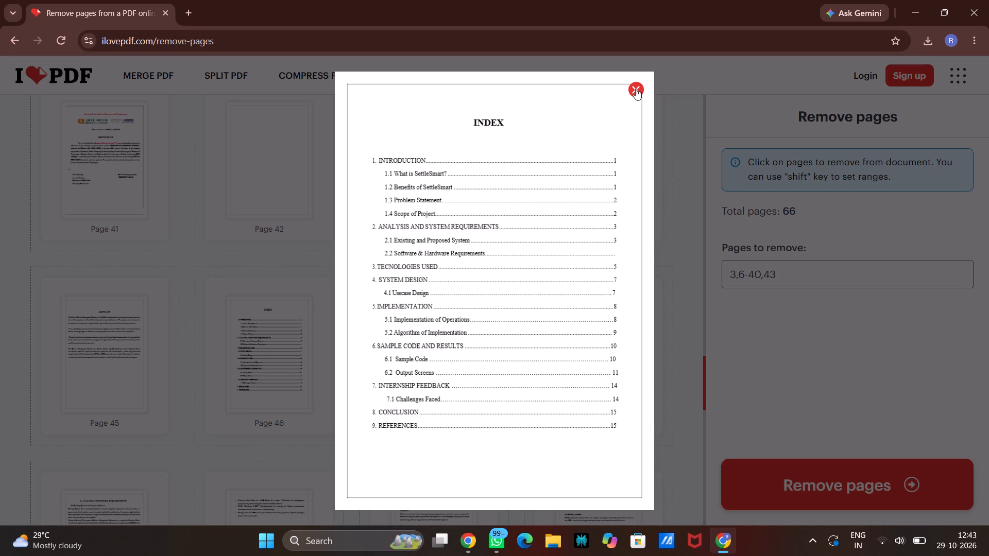
{"action": "left_click", "coordinate": [636, 89]}
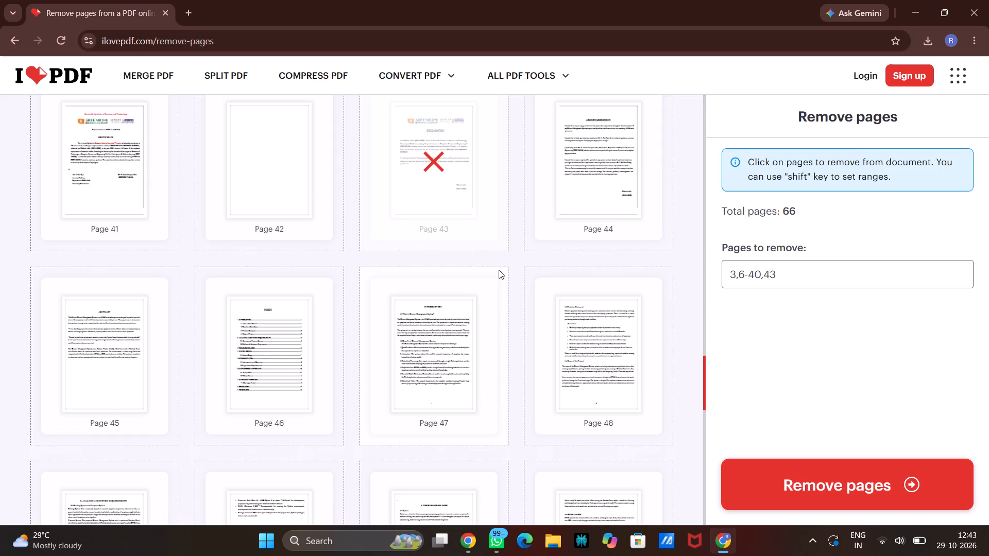
{"action": "left_click", "coordinate": [484, 287]}
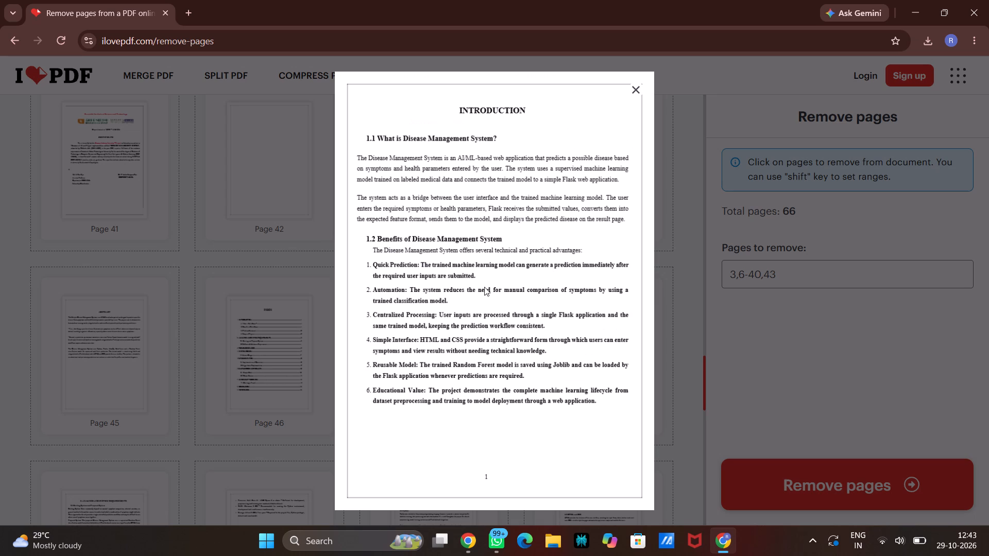
{"action": "left_click", "coordinate": [634, 85]}
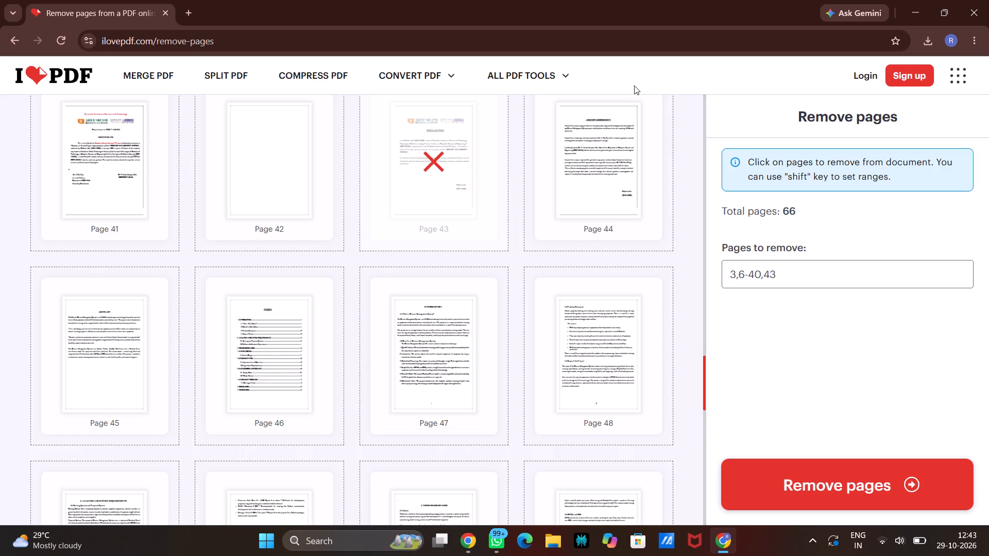
Look over the remaining pages up to page 66, and recheck the markings at the start of the document.
{"action": "scroll", "coordinate": [505, 325], "scroll_direction": "down", "scroll_amount": 6}
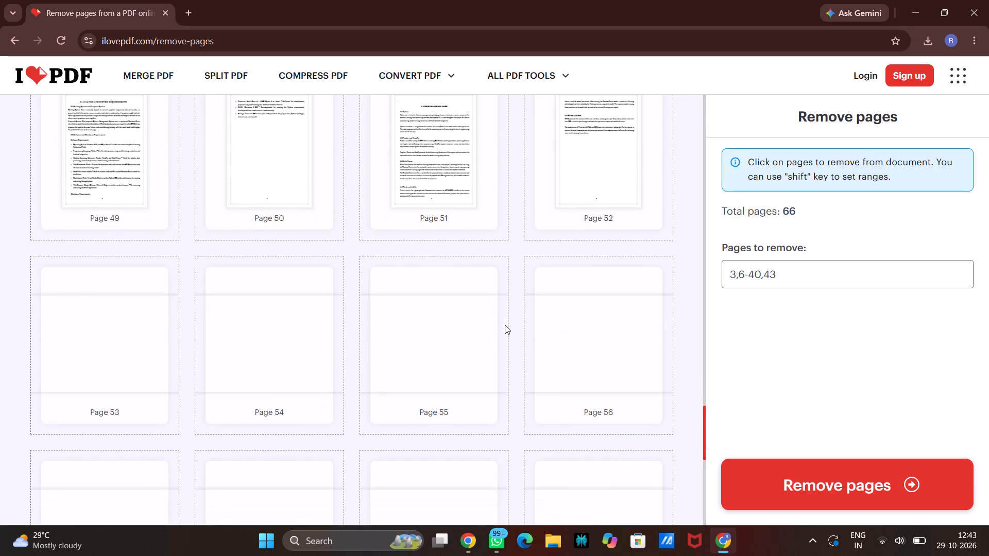
{"action": "scroll", "coordinate": [505, 325], "scroll_direction": "down", "scroll_amount": 5}
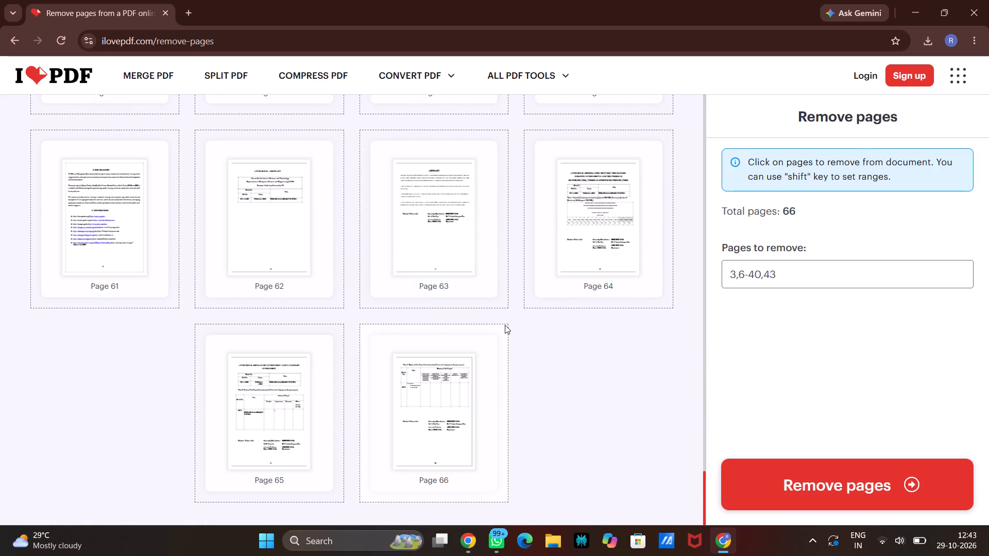
{"action": "scroll", "coordinate": [505, 325], "scroll_direction": "up", "scroll_amount": 16}
{"action": "scroll", "coordinate": [505, 325], "scroll_direction": "up", "scroll_amount": 9}
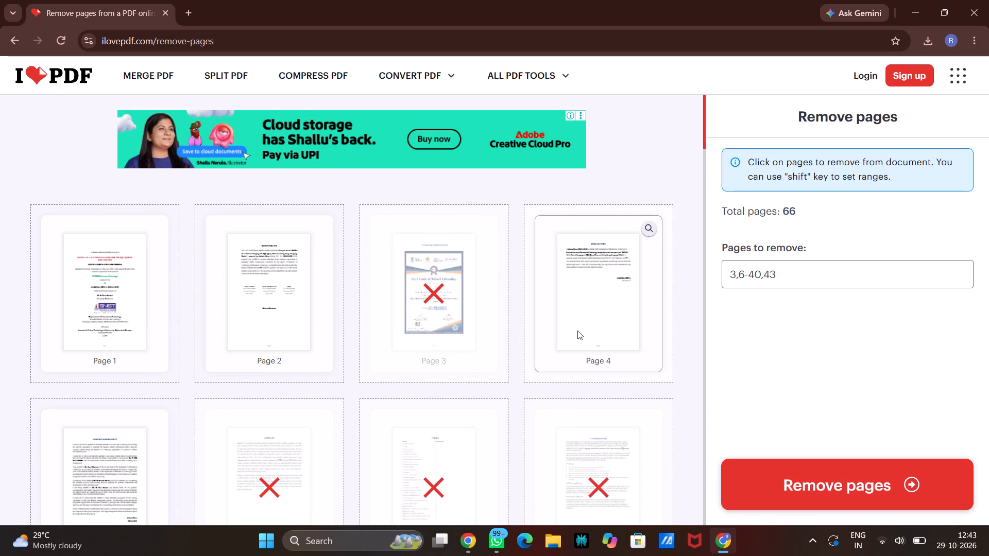
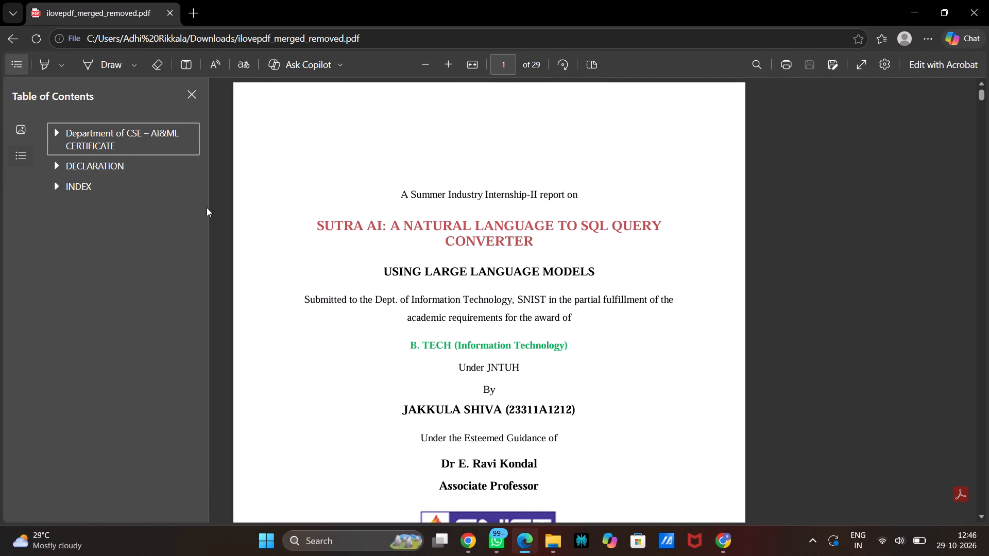
Examine the opening pages of the merged PDF, from the SutraAI cover page through the certificate and declaration to page 5.
{"action": "scroll", "coordinate": [410, 327], "scroll_direction": "down", "scroll_amount": 4}
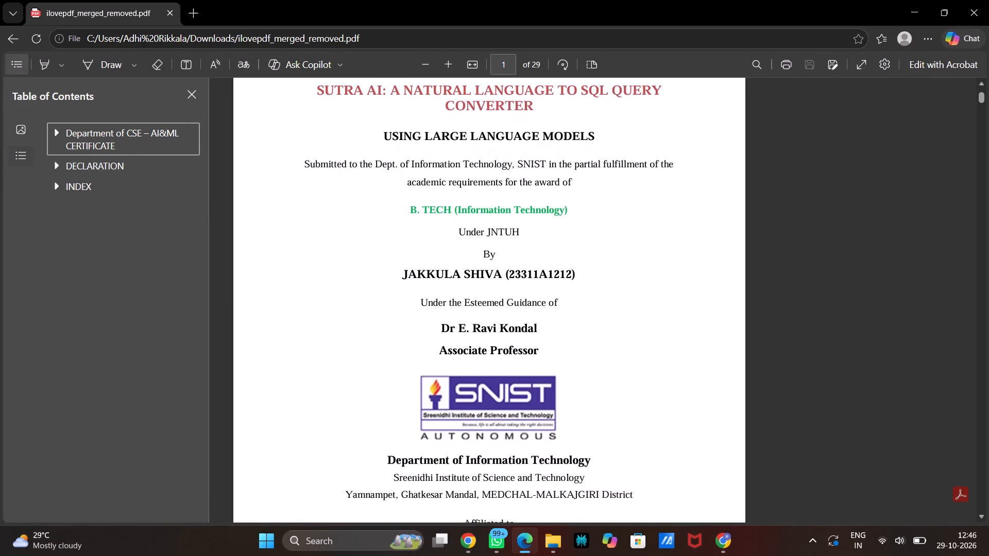
{"action": "scroll", "coordinate": [410, 327], "scroll_direction": "down", "scroll_amount": 3}
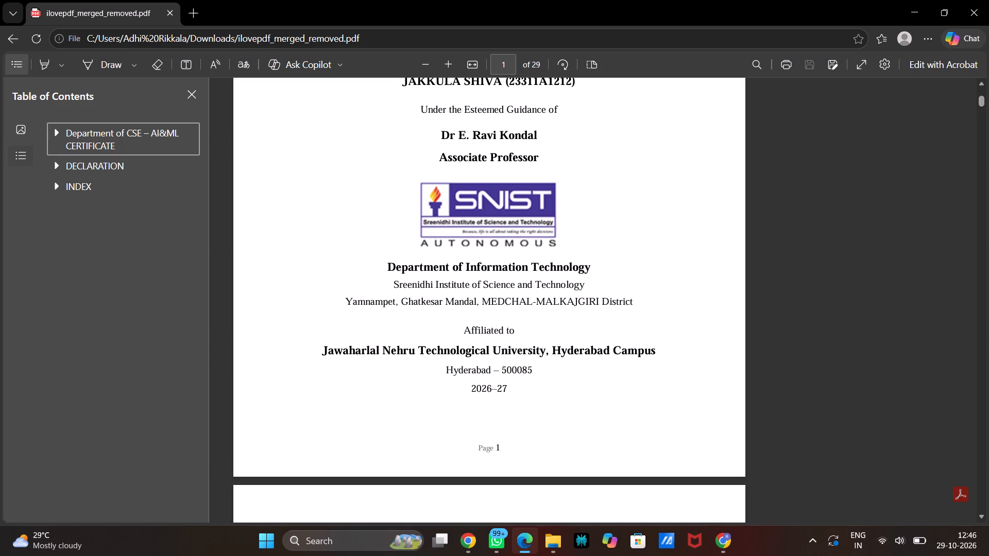
{"action": "scroll", "coordinate": [410, 327], "scroll_direction": "down", "scroll_amount": 1}
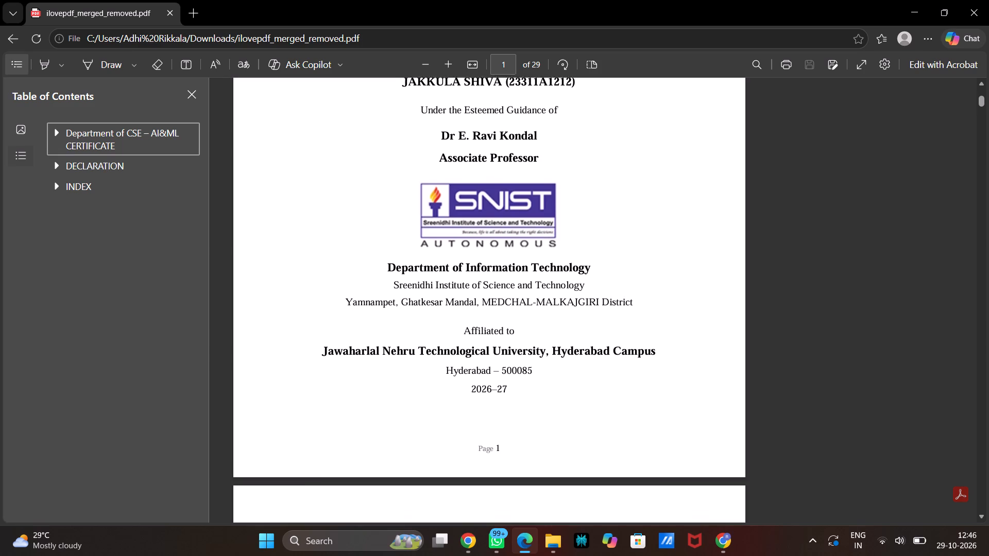
{"action": "scroll", "coordinate": [410, 327], "scroll_direction": "down", "scroll_amount": 5}
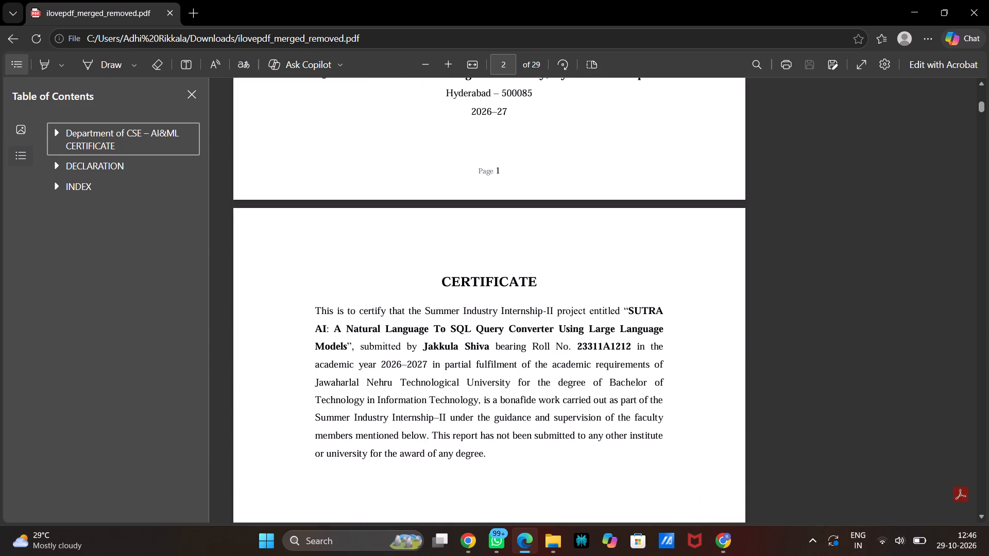
{"action": "scroll", "coordinate": [410, 327], "scroll_direction": "down", "scroll_amount": 2}
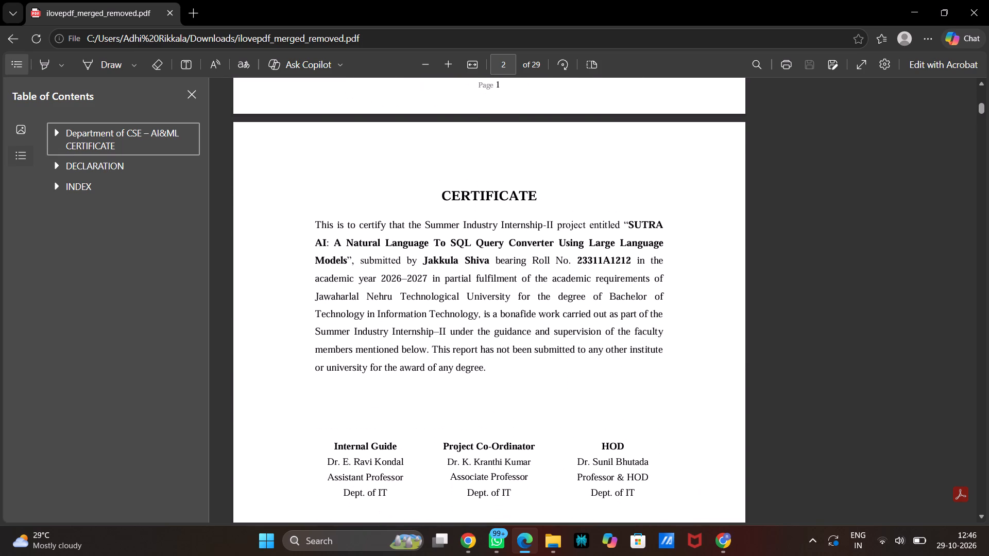
{"action": "scroll", "coordinate": [410, 327], "scroll_direction": "down", "scroll_amount": 1}
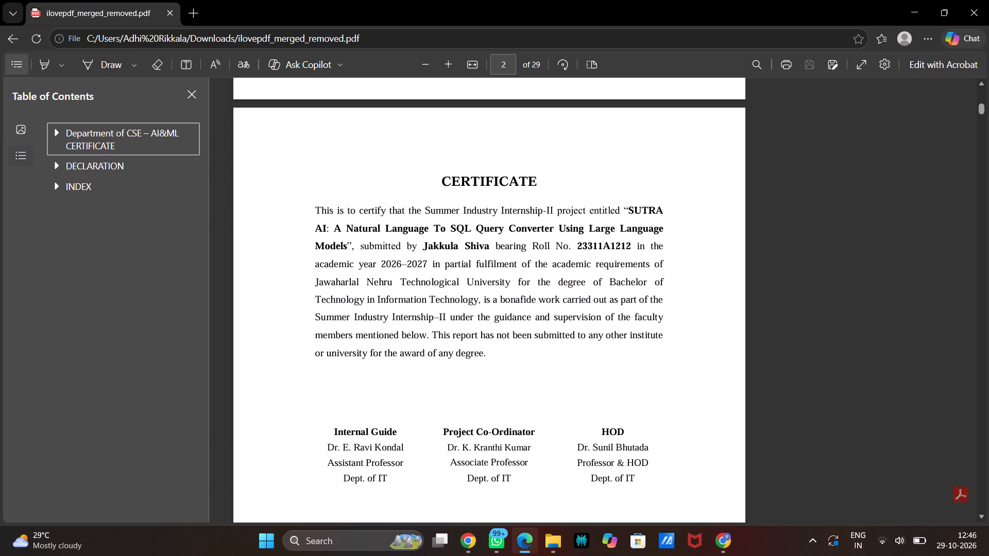
{"action": "scroll", "coordinate": [410, 327], "scroll_direction": "down", "scroll_amount": 2}
{"action": "scroll", "coordinate": [410, 327], "scroll_direction": "right", "scroll_amount": 1}
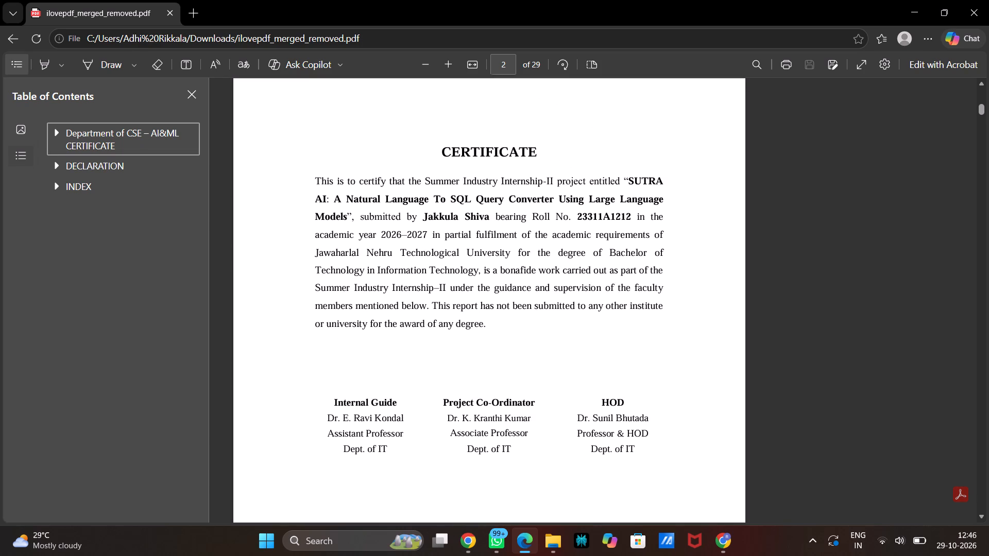
{"action": "scroll", "coordinate": [410, 327], "scroll_direction": "right", "scroll_amount": 1}
{"action": "scroll", "coordinate": [410, 327], "scroll_direction": "down", "scroll_amount": 8}
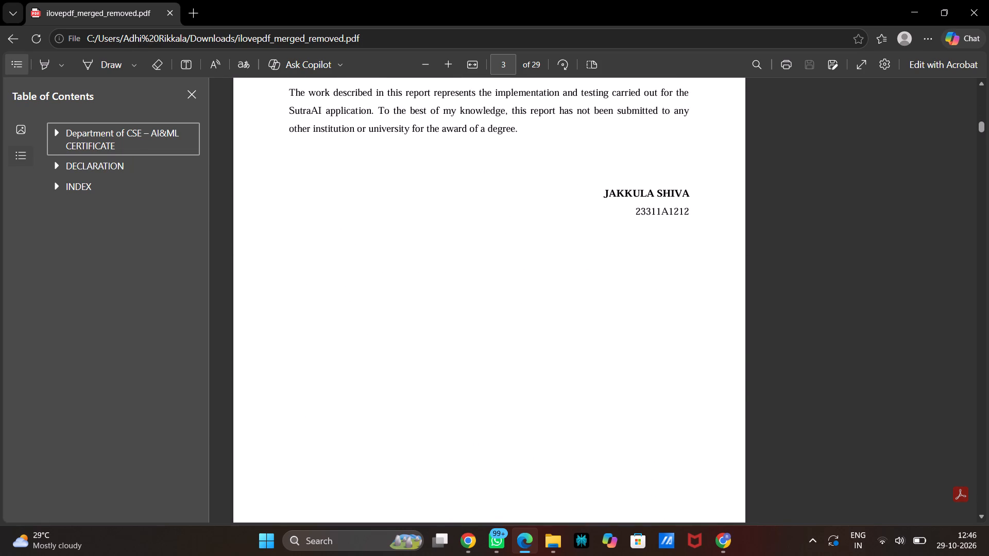
{"action": "scroll", "coordinate": [410, 327], "scroll_direction": "down", "scroll_amount": 3}
{"action": "scroll", "coordinate": [410, 327], "scroll_direction": "up", "scroll_amount": 6}
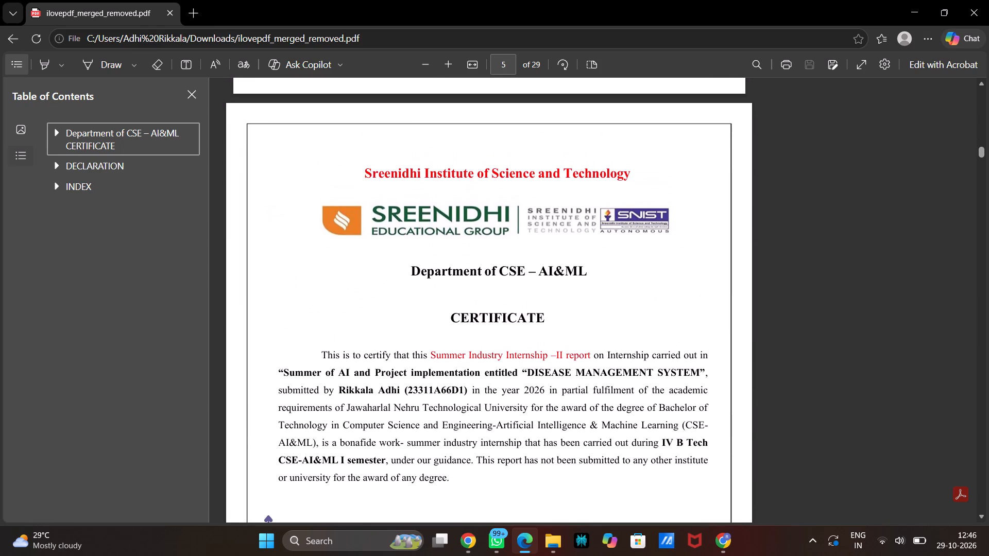
Read the Disease Management System certificate on page 5 through to the start of page 6.
{"action": "scroll", "coordinate": [410, 327], "scroll_direction": "down", "scroll_amount": 1}
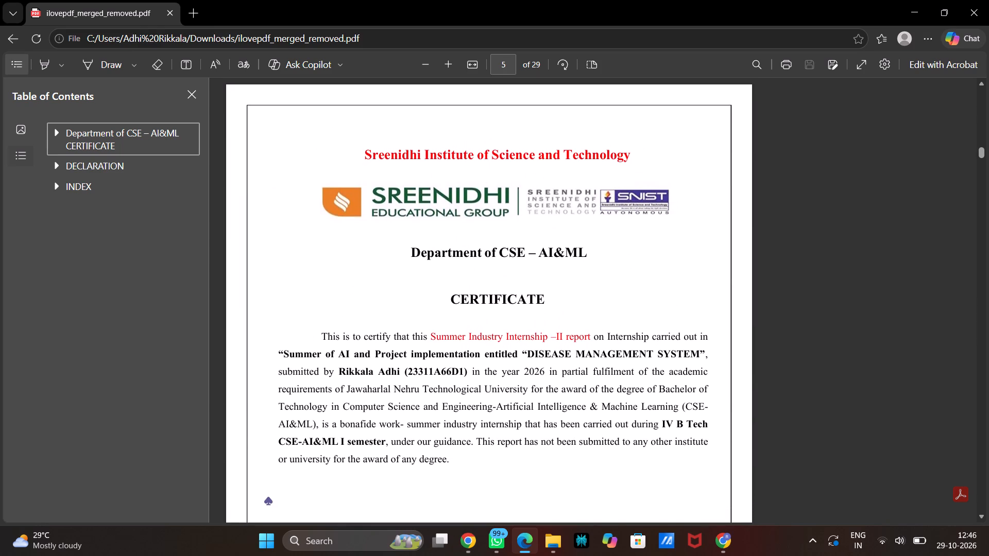
{"action": "scroll", "coordinate": [410, 327], "scroll_direction": "down", "scroll_amount": 2}
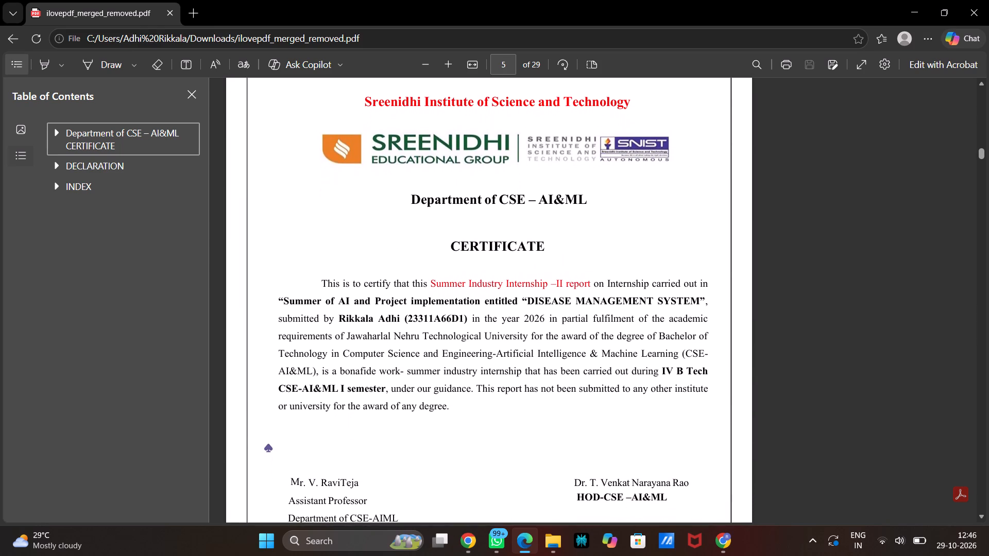
{"action": "scroll", "coordinate": [410, 327], "scroll_direction": "down", "scroll_amount": 1}
{"action": "scroll", "coordinate": [468, 321], "scroll_direction": "down", "scroll_amount": 1}
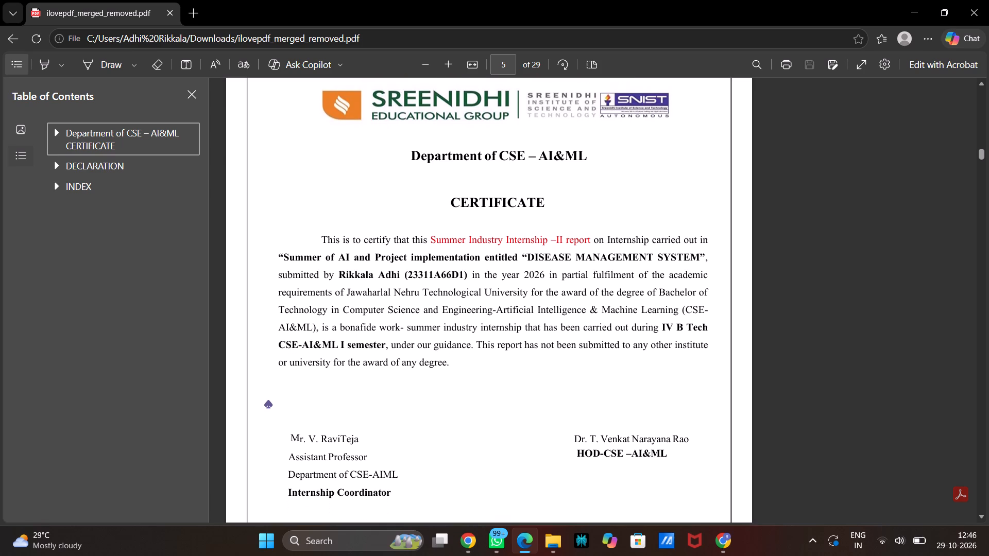
{"action": "scroll", "coordinate": [468, 321], "scroll_direction": "down", "scroll_amount": 2}
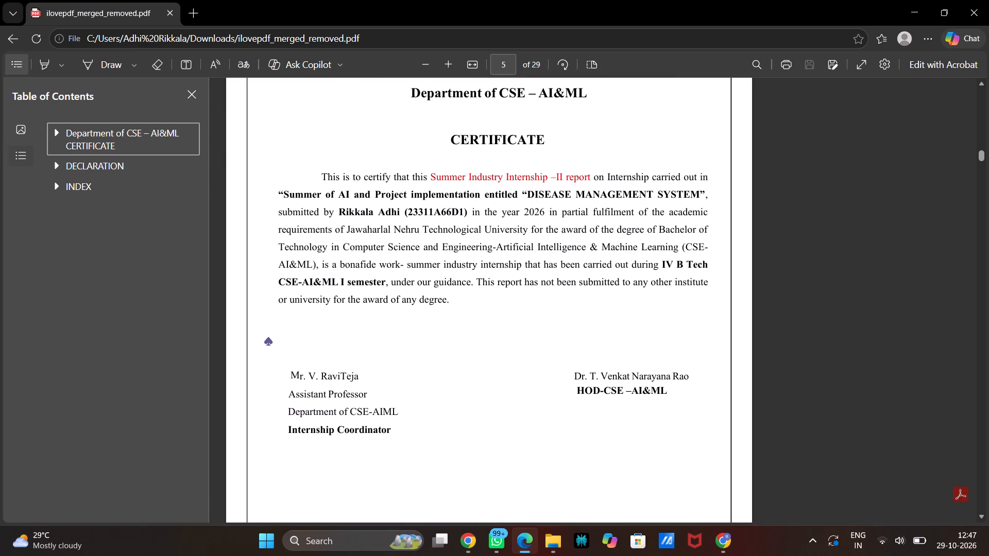
{"action": "scroll", "coordinate": [468, 321], "scroll_direction": "down", "scroll_amount": 6}
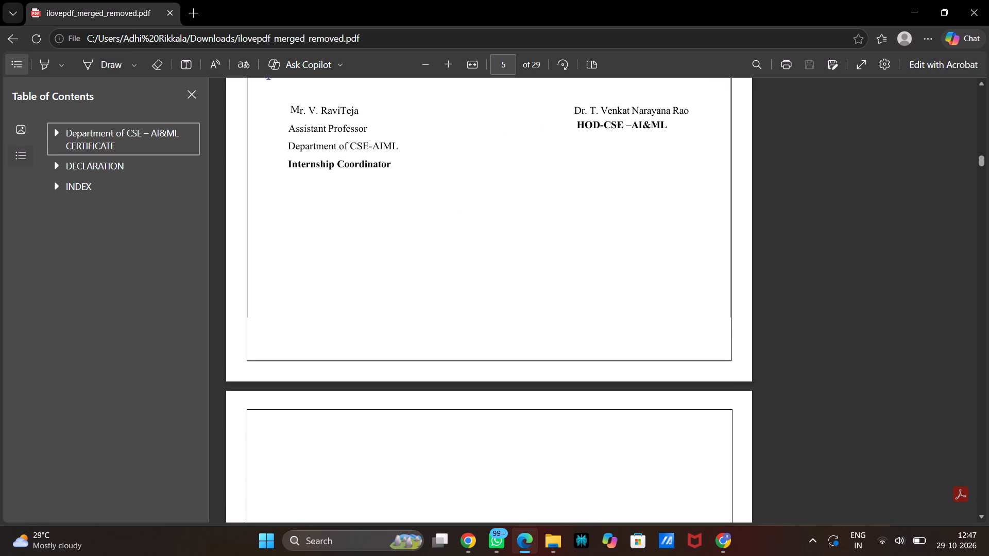
{"action": "scroll", "coordinate": [468, 321], "scroll_direction": "down", "scroll_amount": 2}
Go back and recheck the SutraAI acknowledgement on page 4 and the declaration on page 3.
{"action": "scroll", "coordinate": [468, 321], "scroll_direction": "up", "scroll_amount": 3}
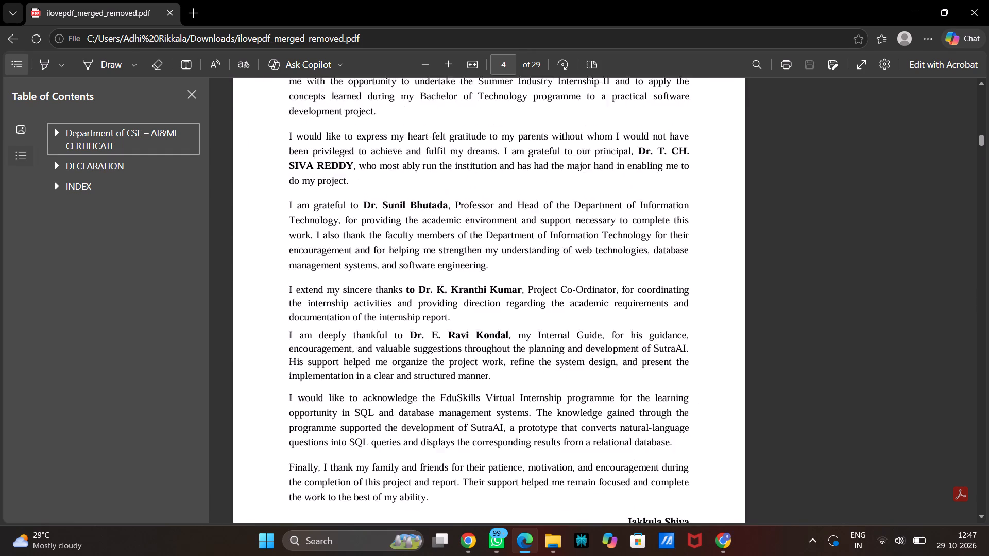
{"action": "scroll", "coordinate": [468, 321], "scroll_direction": "up", "scroll_amount": 2}
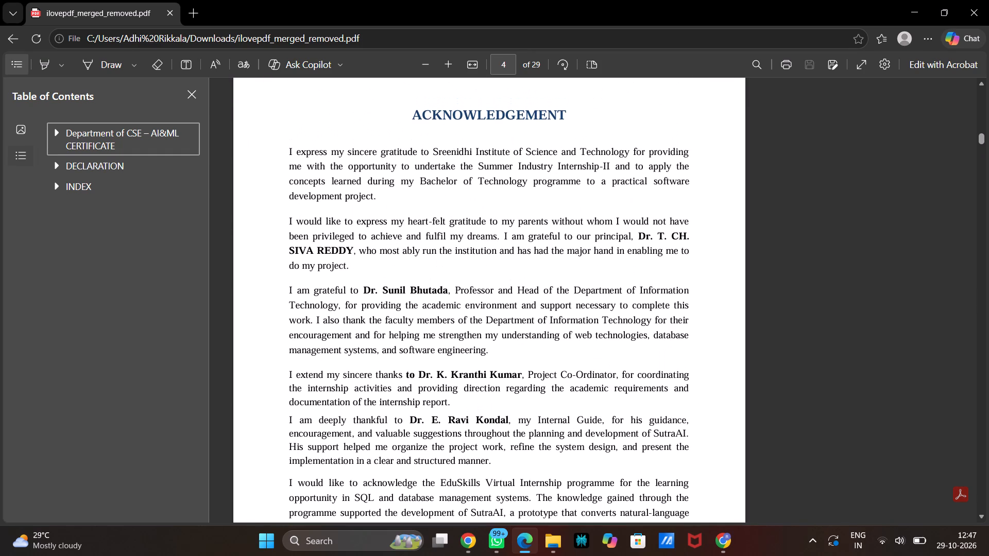
{"action": "scroll", "coordinate": [468, 321], "scroll_direction": "up", "scroll_amount": 4}
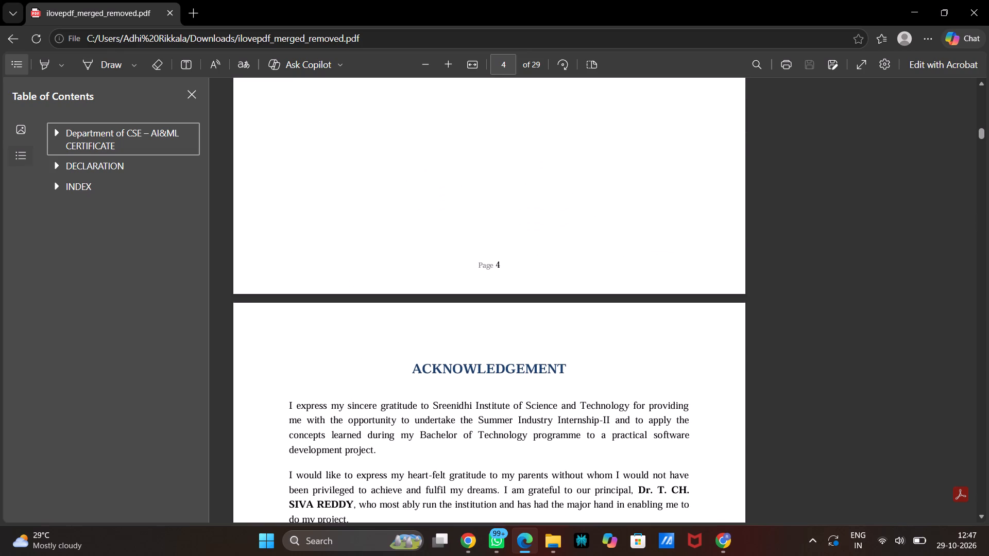
{"action": "scroll", "coordinate": [468, 321], "scroll_direction": "up", "scroll_amount": 5}
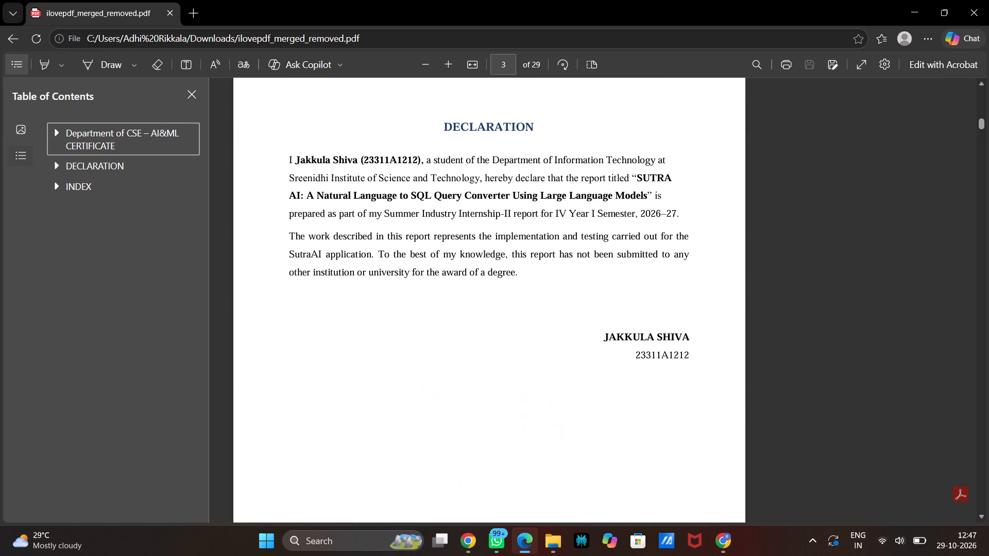
{"action": "scroll", "coordinate": [468, 321], "scroll_direction": "up", "scroll_amount": 2}
{"action": "left_click", "coordinate": [468, 321]}
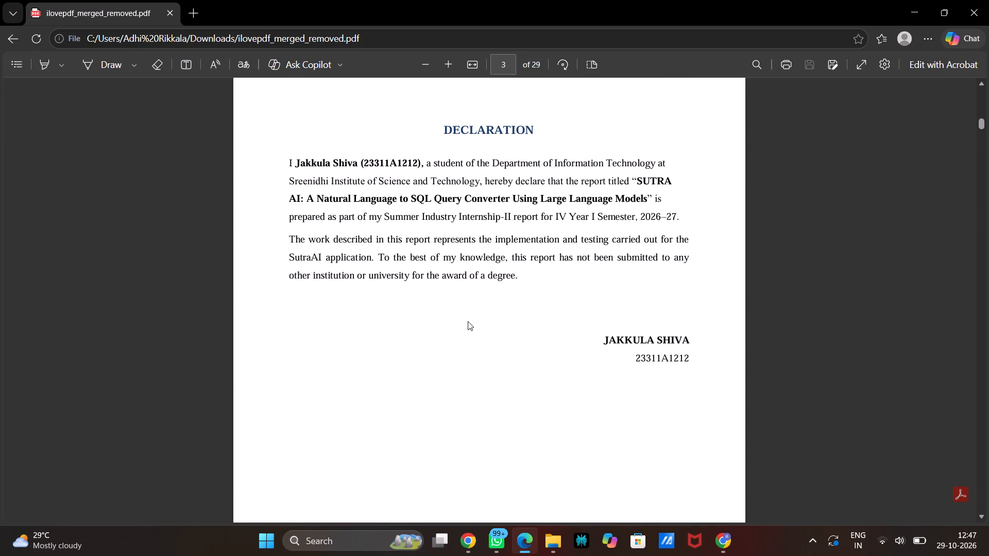
Examine the PDF from page 3 onward through pages 5 and 6 to the Disease Management System acknowledgement on page 7.
{"action": "scroll", "coordinate": [468, 321], "scroll_direction": "down", "scroll_amount": 11}
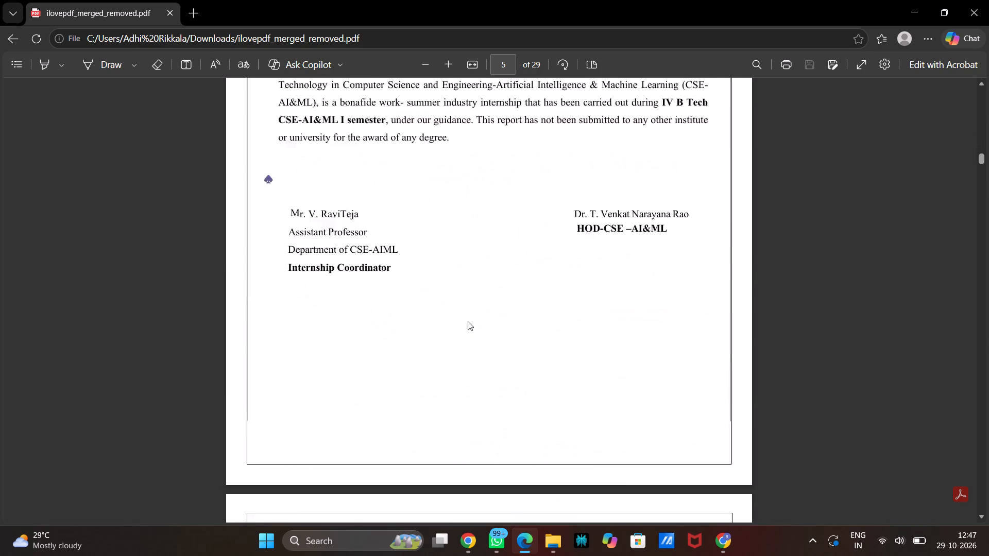
{"action": "scroll", "coordinate": [468, 321], "scroll_direction": "down", "scroll_amount": 6}
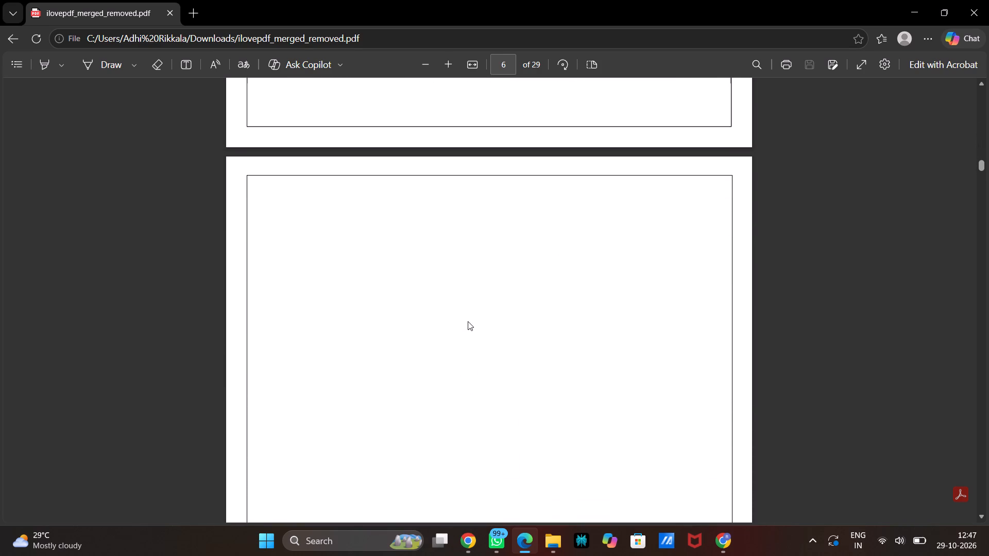
{"action": "scroll", "coordinate": [468, 321], "scroll_direction": "down", "scroll_amount": 7}
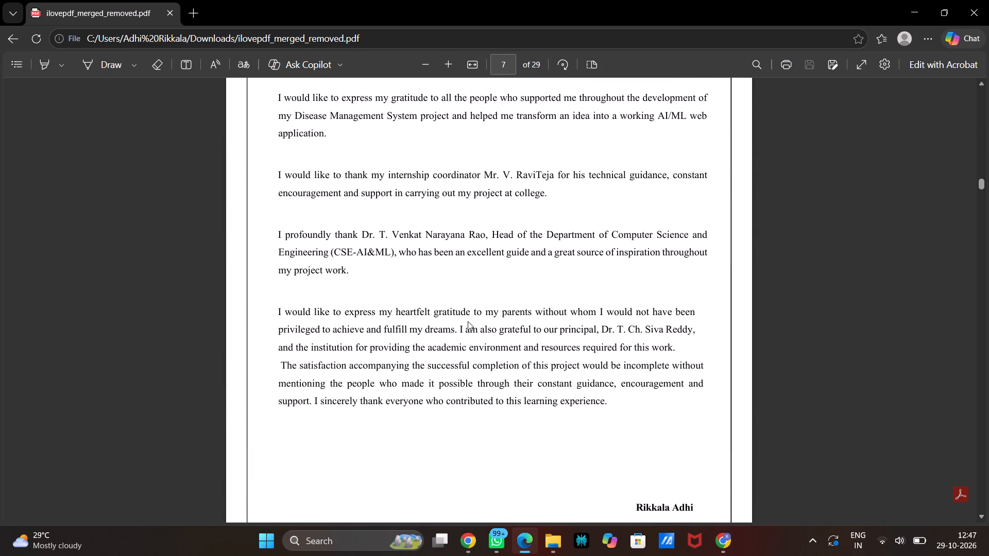
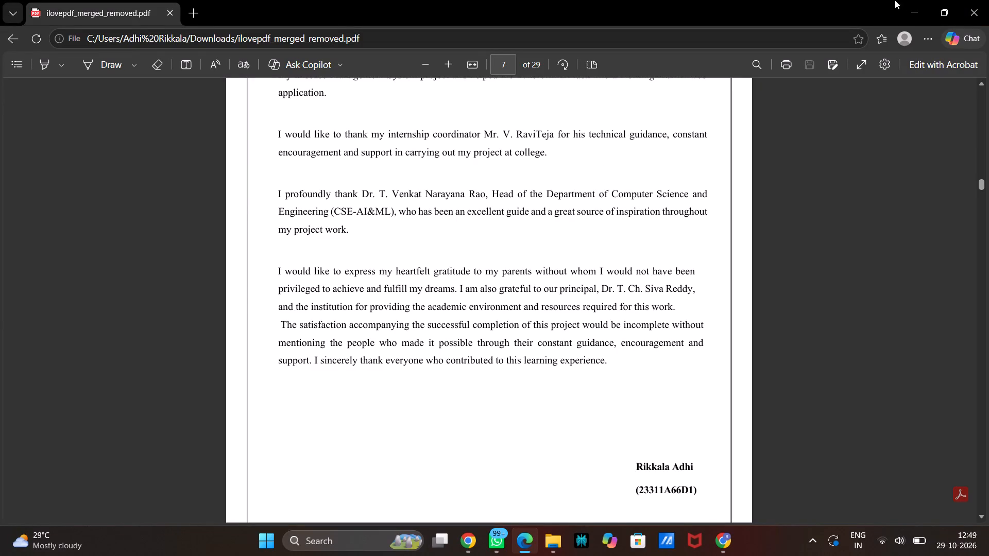
Minimize the merged PDF viewer and the iLovePDF download page window to return to the Downloads folder.
{"action": "left_click", "coordinate": [918, 0]}
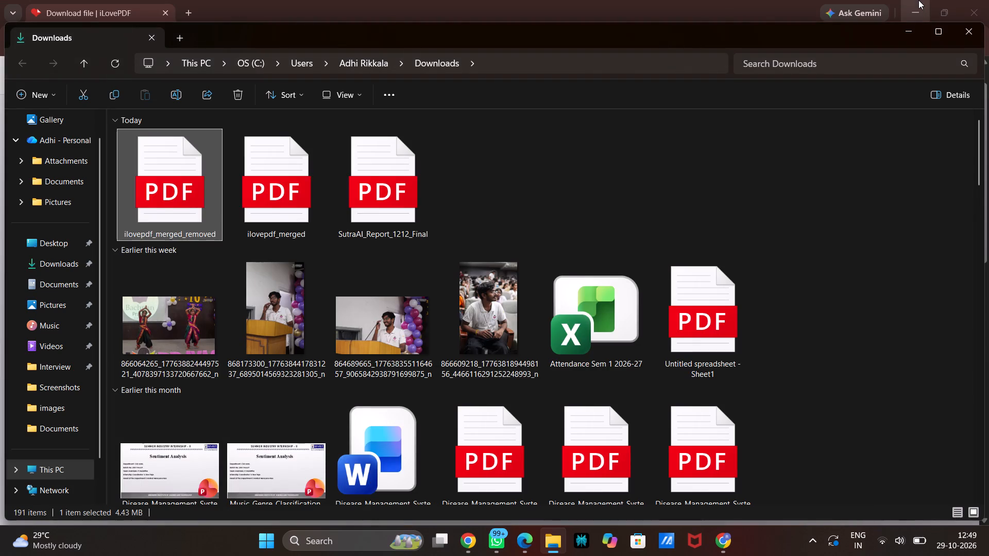
{"action": "left_click", "coordinate": [918, 0]}
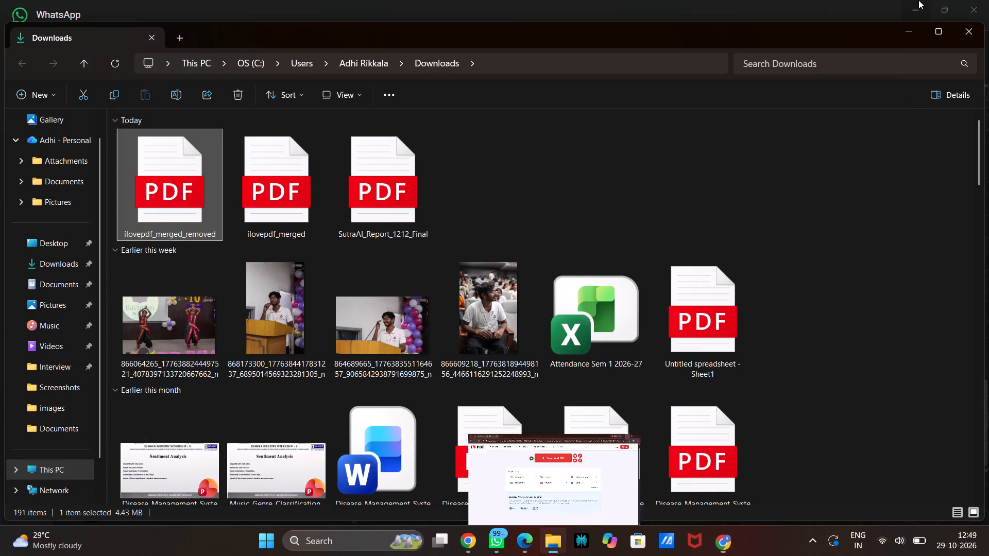
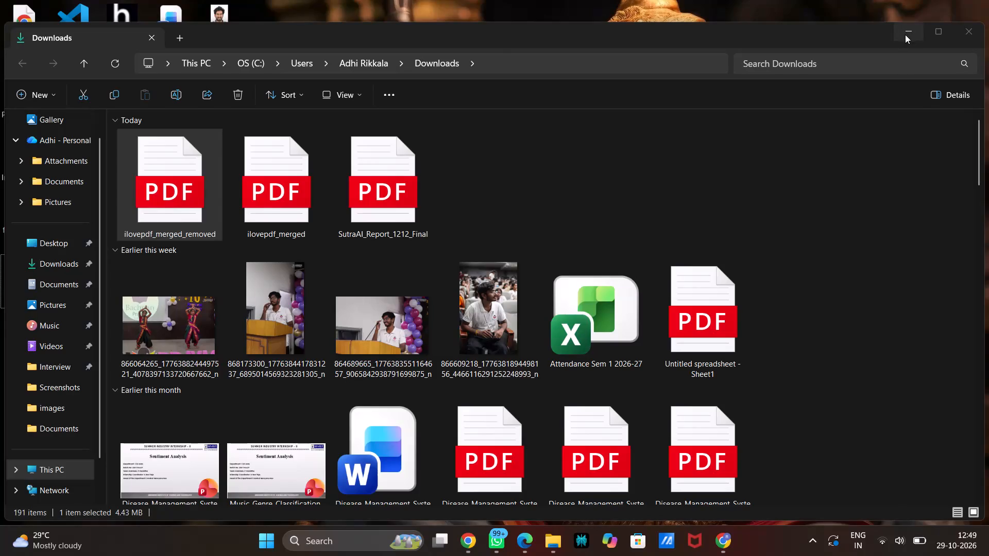
Minimize the Downloads folder window to show the desktop.
{"action": "left_click", "coordinate": [906, 37]}
{"action": "left_click", "coordinate": [906, 37]}
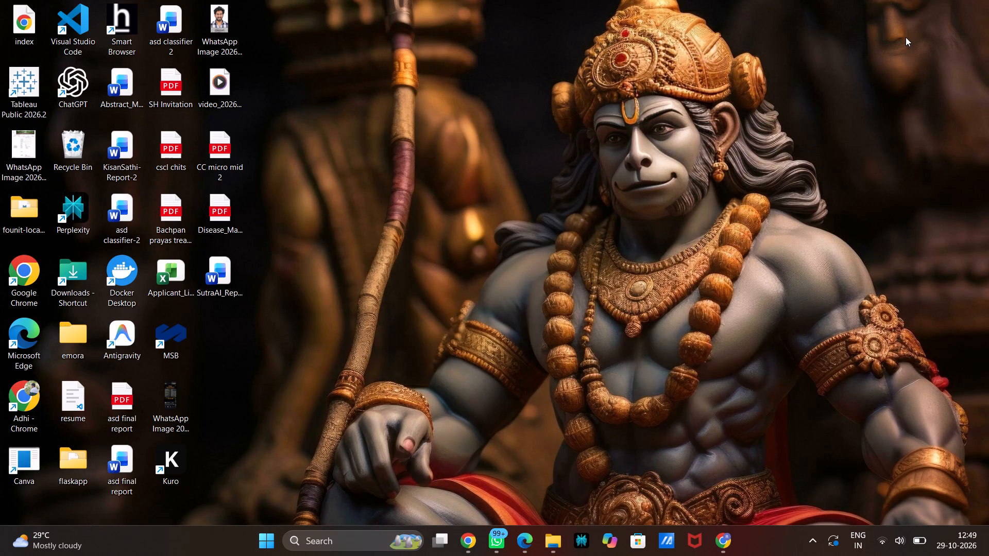
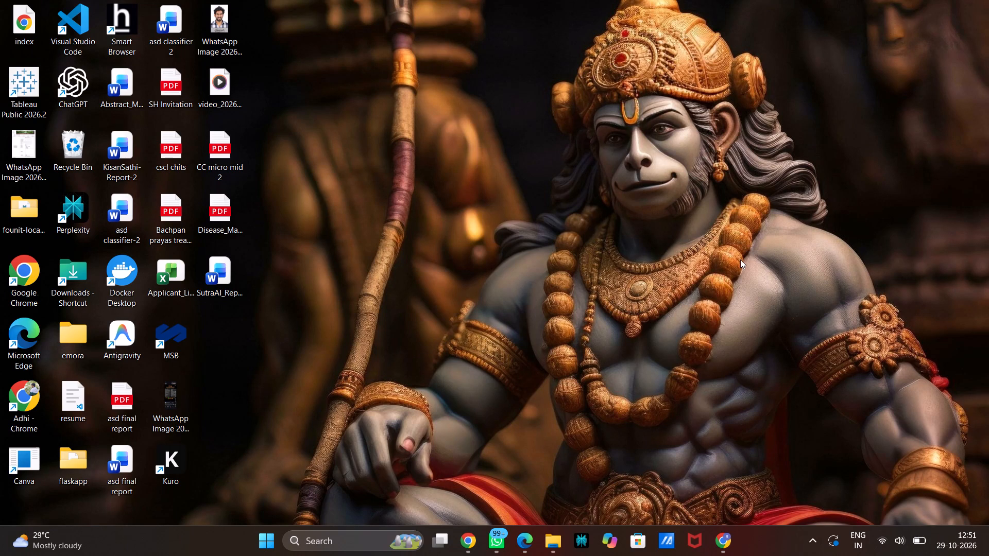
Bring back the minimized Downloads folder window and close it.
{"action": "left_click", "coordinate": [553, 535]}
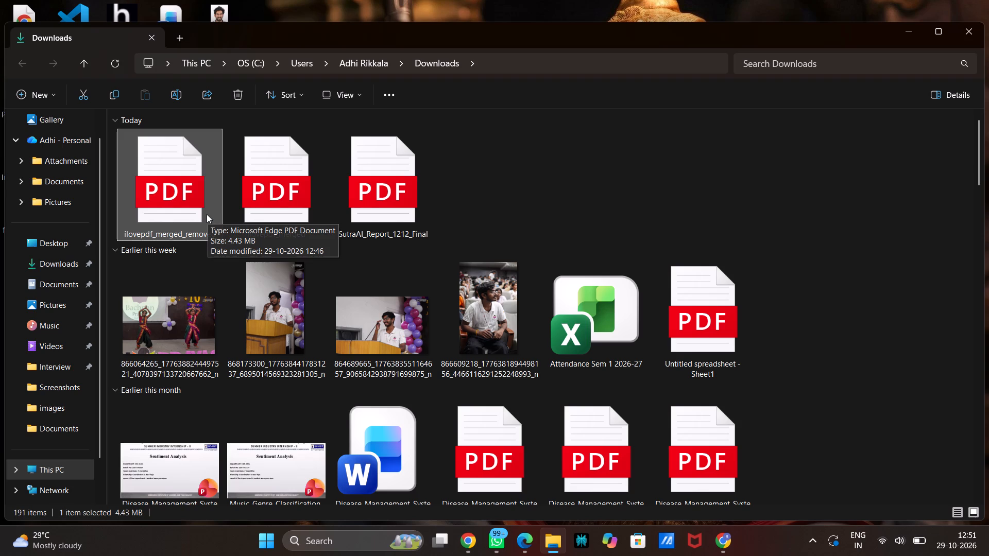
{"action": "left_click", "coordinate": [966, 32]}
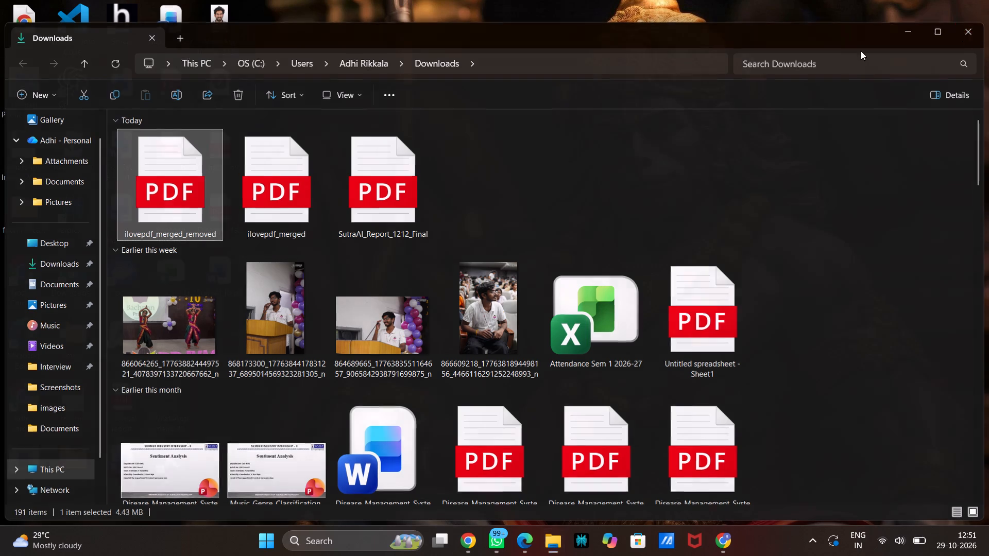
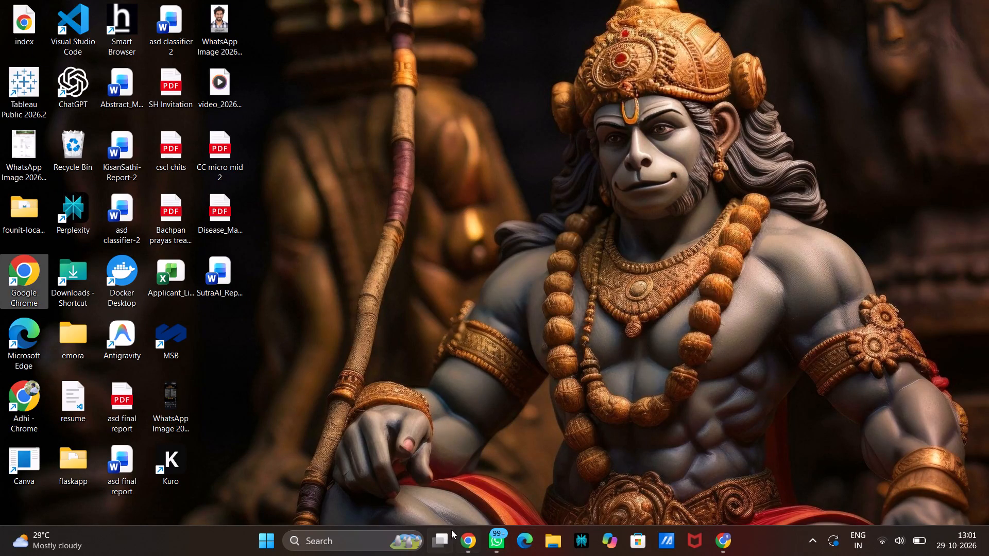
Open the Disease_Management_System_Project_Report_Final Word document from the Downloads folder.
{"action": "left_click", "coordinate": [540, 537]}
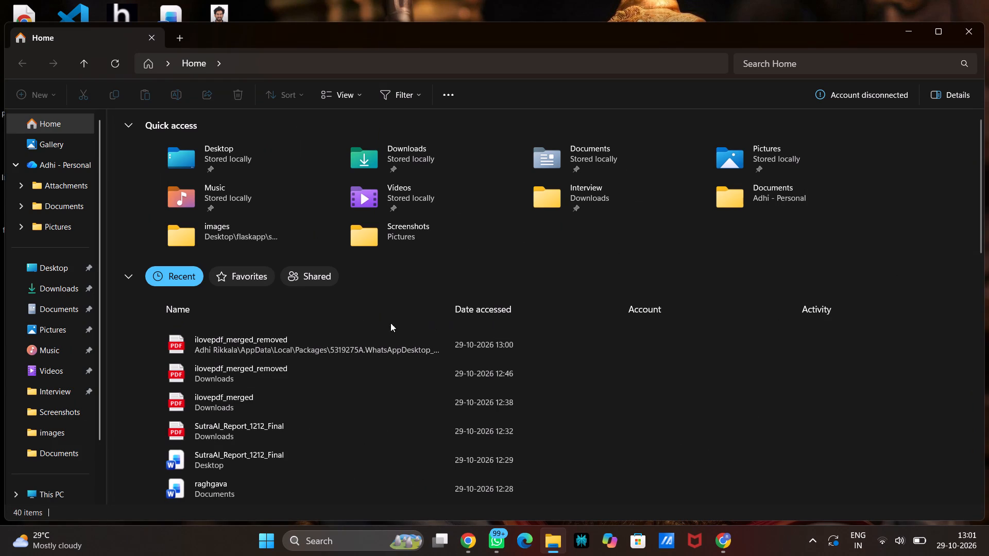
{"action": "scroll", "coordinate": [294, 396], "scroll_direction": "down", "scroll_amount": 1}
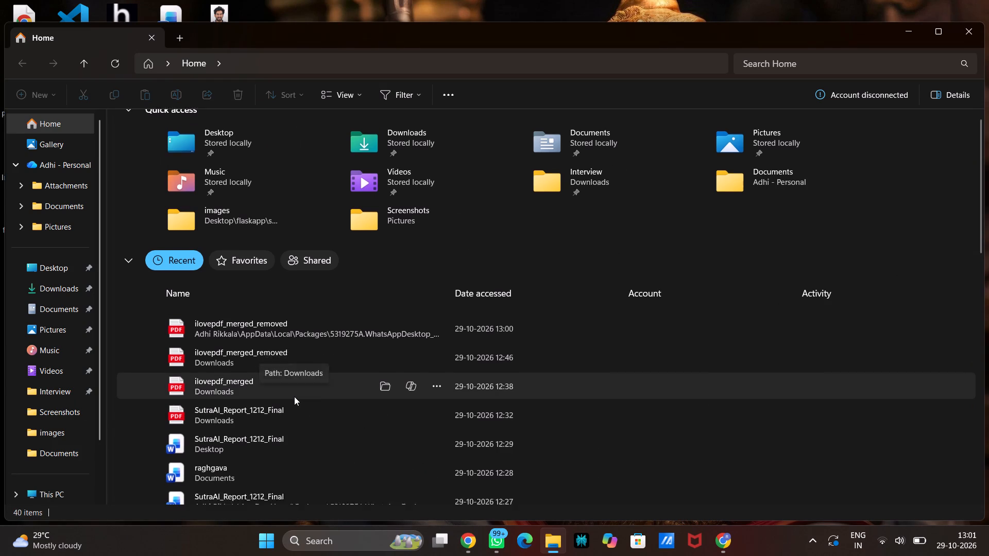
{"action": "scroll", "coordinate": [294, 396], "scroll_direction": "down", "scroll_amount": 3}
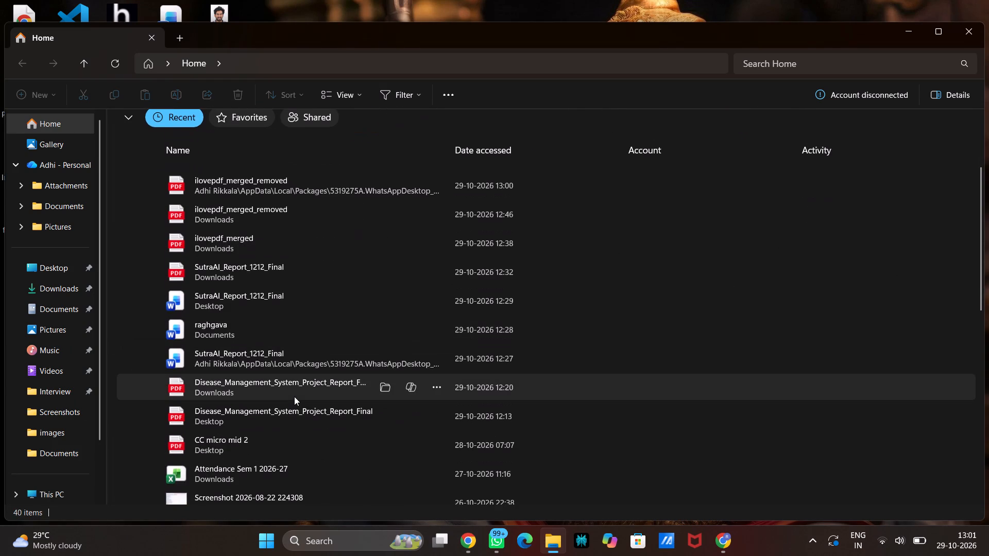
{"action": "left_click", "coordinate": [436, 387]}
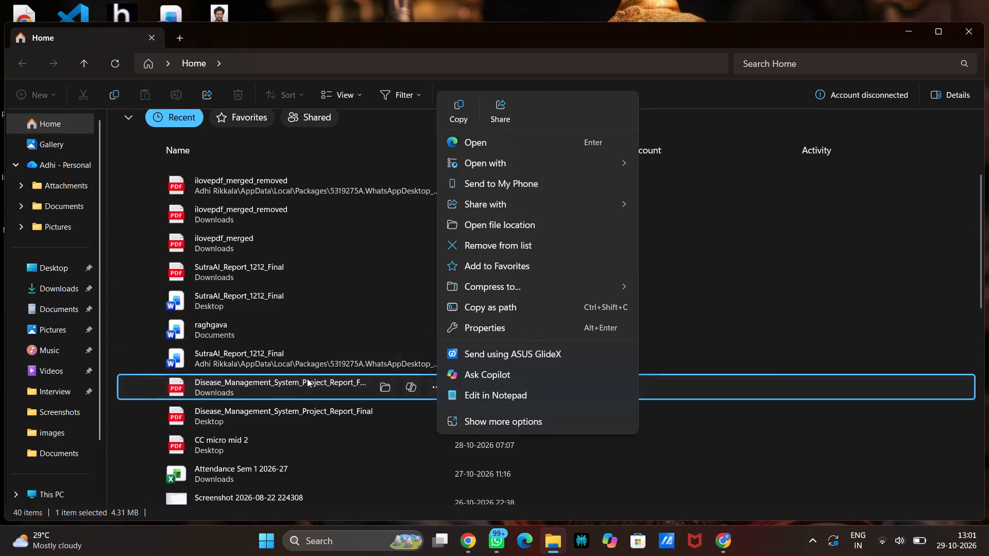
{"action": "scroll", "coordinate": [307, 378], "scroll_direction": "down", "scroll_amount": 5}
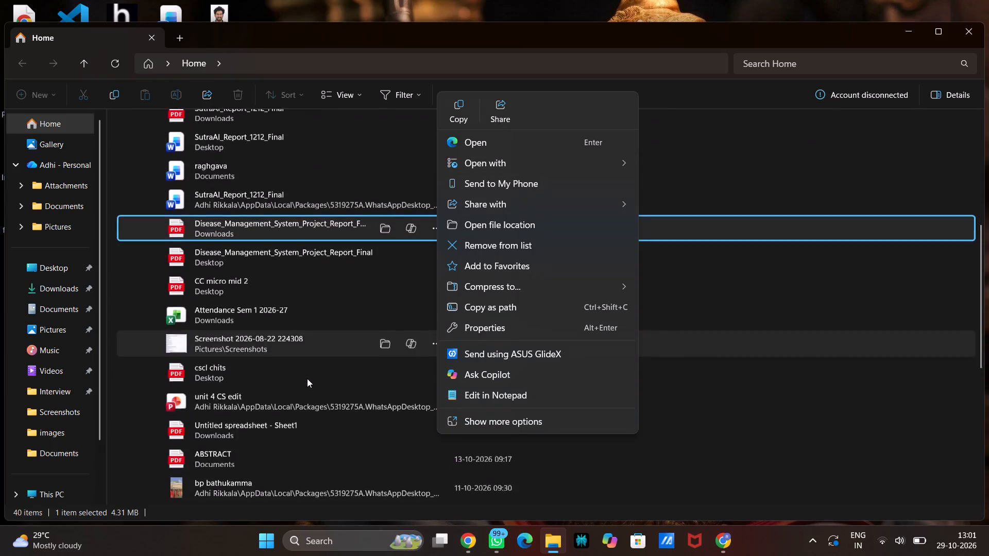
{"action": "scroll", "coordinate": [307, 378], "scroll_direction": "down", "scroll_amount": 3}
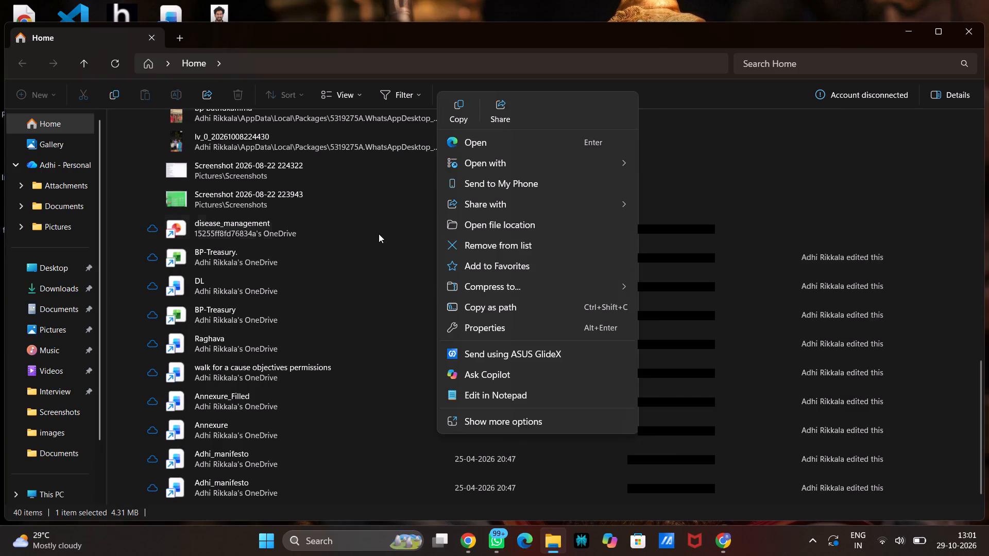
{"action": "scroll", "coordinate": [385, 220], "scroll_direction": "up", "scroll_amount": 4}
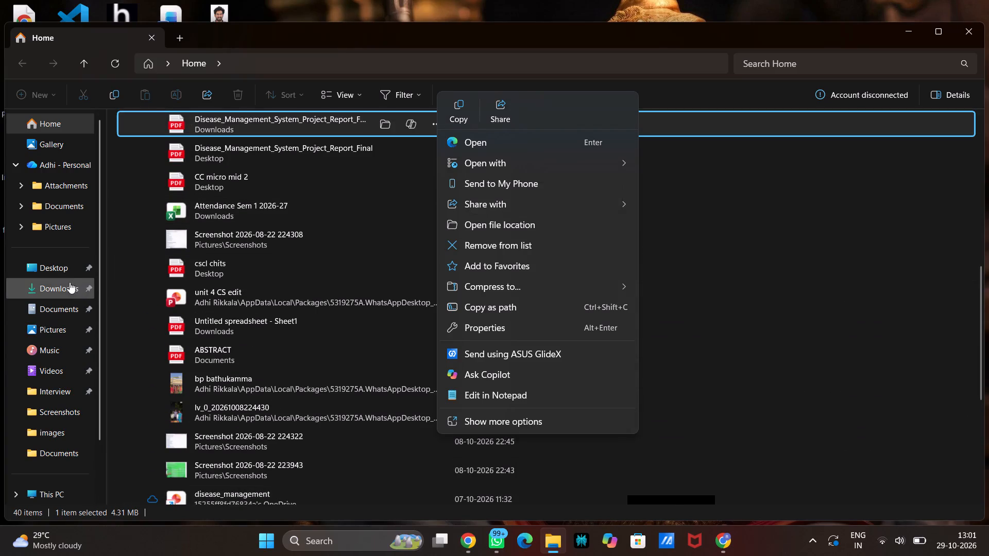
{"action": "left_click", "coordinate": [72, 301]}
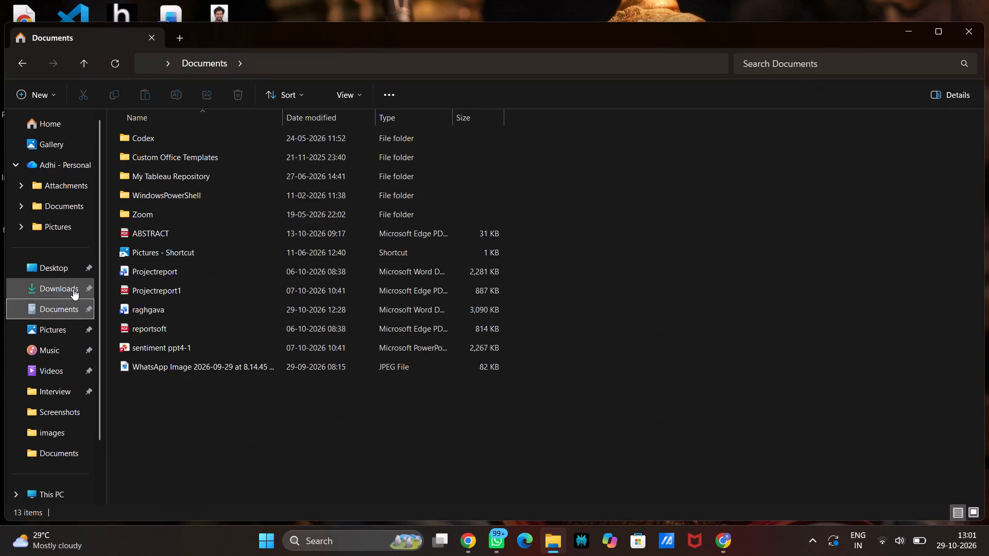
{"action": "left_click", "coordinate": [73, 289]}
{"action": "scroll", "coordinate": [232, 320], "scroll_direction": "down", "scroll_amount": 3}
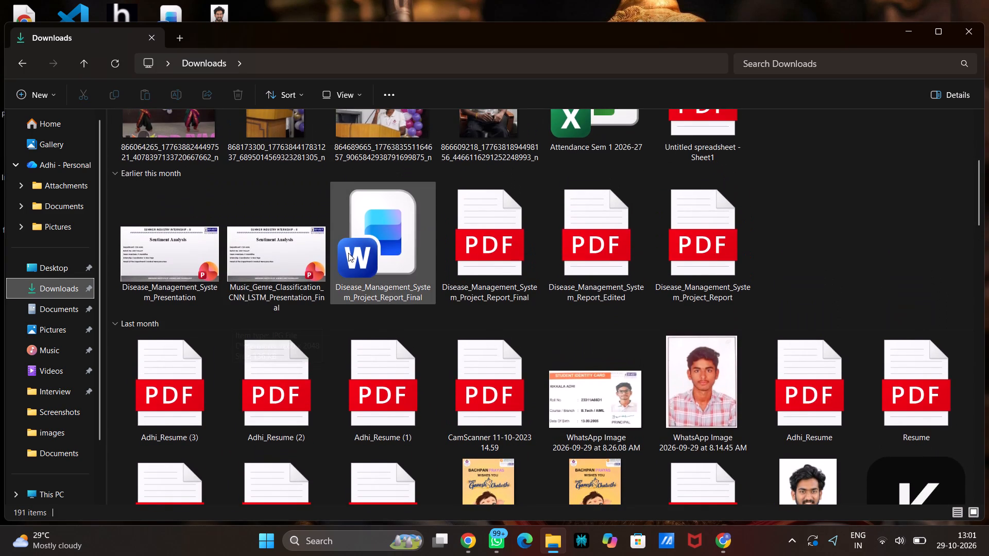
{"action": "double_click", "coordinate": [409, 241]}
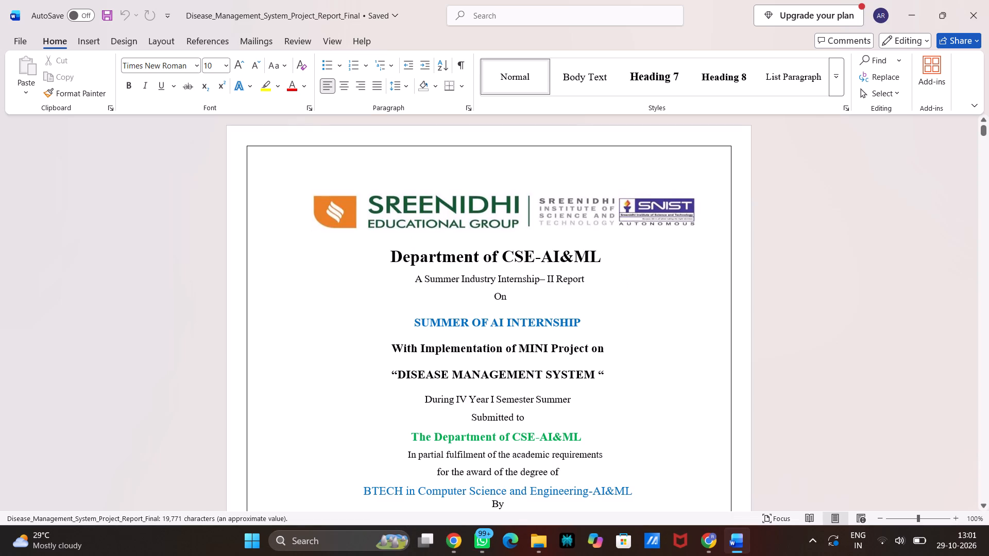
Review the cover page and the certificate page of the Disease Management System report.
{"action": "scroll", "coordinate": [682, 246], "scroll_direction": "down", "scroll_amount": 1}
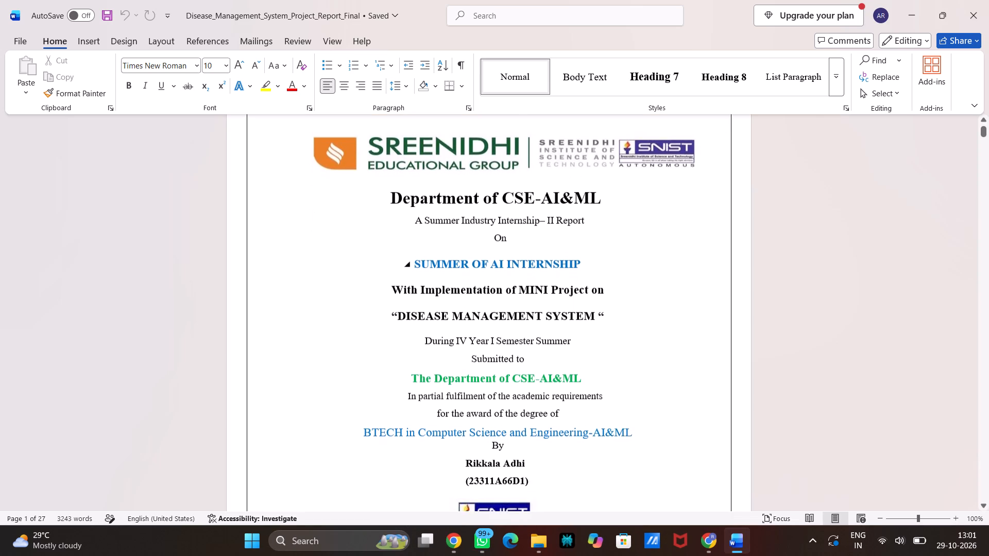
{"action": "scroll", "coordinate": [682, 246], "scroll_direction": "down", "scroll_amount": 1}
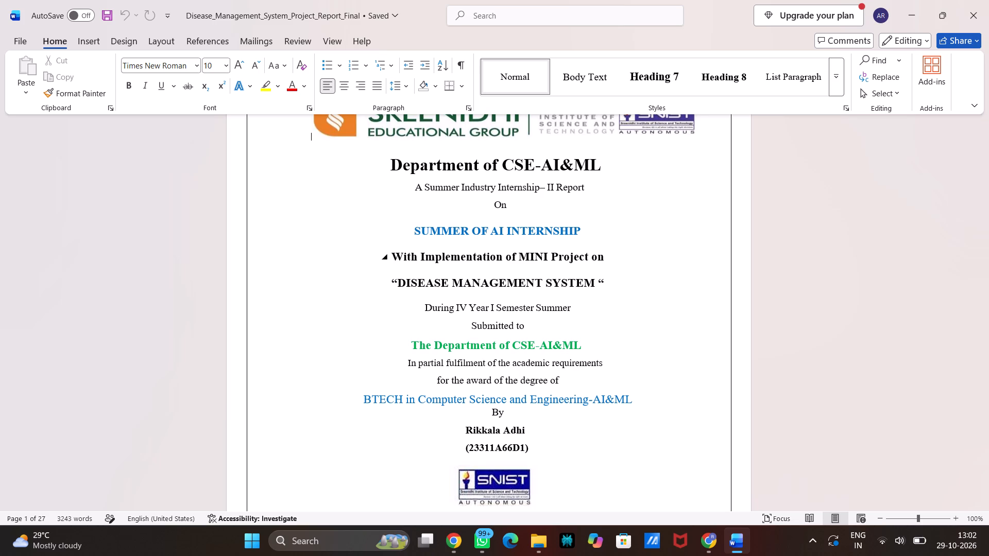
{"action": "scroll", "coordinate": [682, 246], "scroll_direction": "down", "scroll_amount": 2}
{"action": "scroll", "coordinate": [682, 246], "scroll_direction": "up", "scroll_amount": 1}
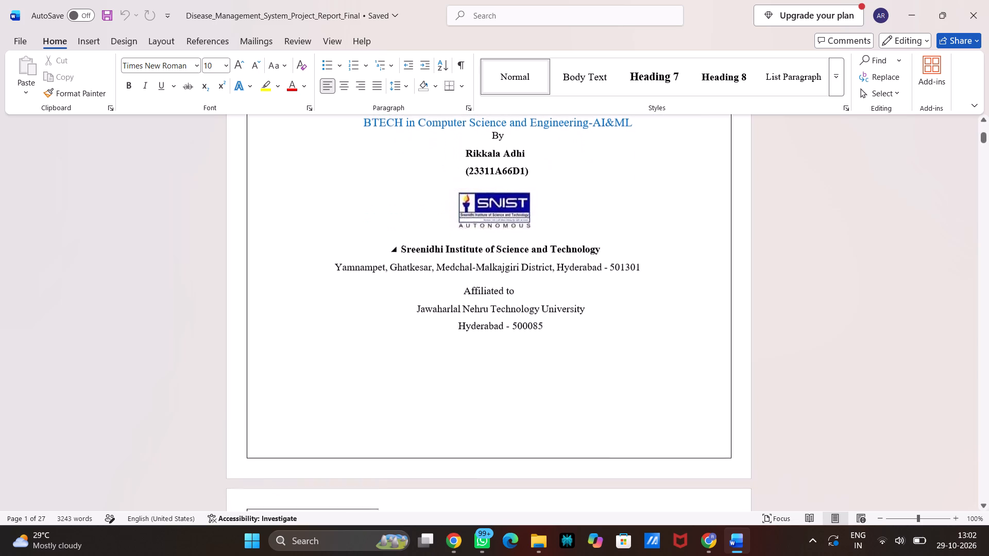
{"action": "scroll", "coordinate": [682, 246], "scroll_direction": "up", "scroll_amount": 1}
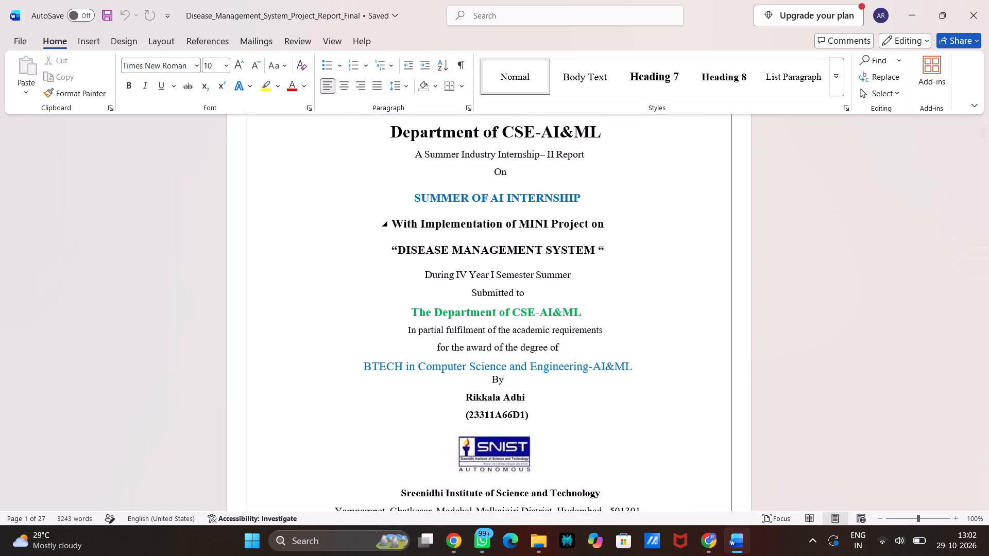
{"action": "scroll", "coordinate": [682, 246], "scroll_direction": "down", "scroll_amount": 1}
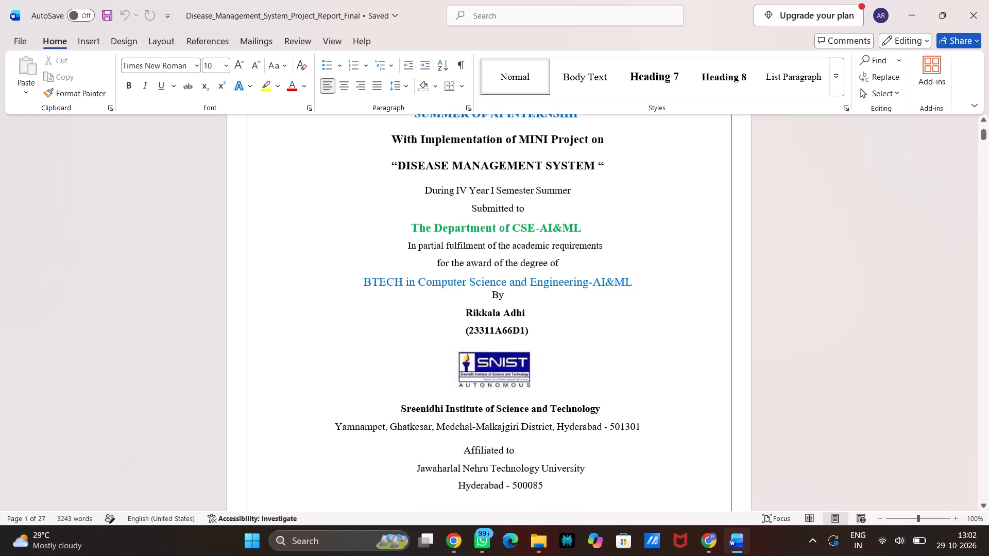
{"action": "scroll", "coordinate": [682, 246], "scroll_direction": "down", "scroll_amount": 3}
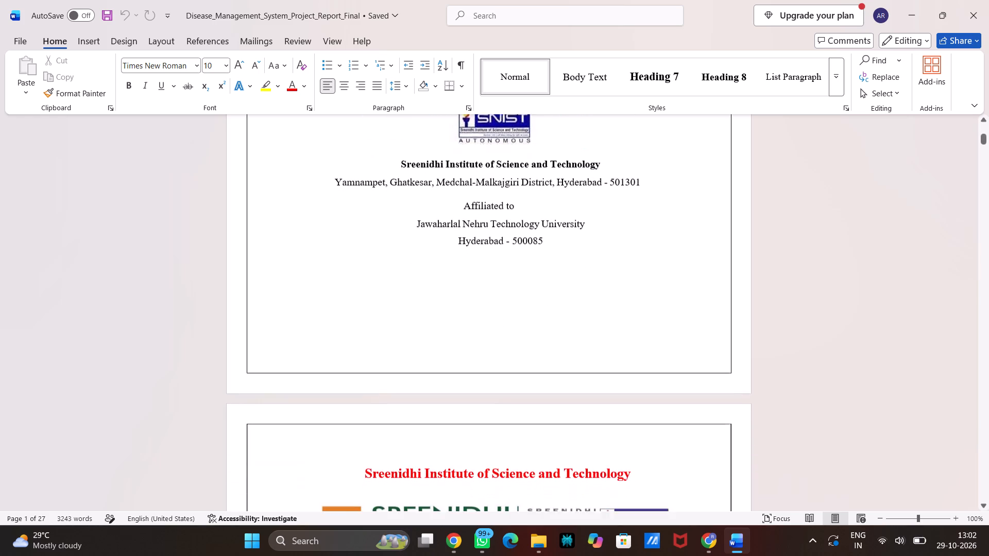
{"action": "scroll", "coordinate": [682, 246], "scroll_direction": "down", "scroll_amount": 5}
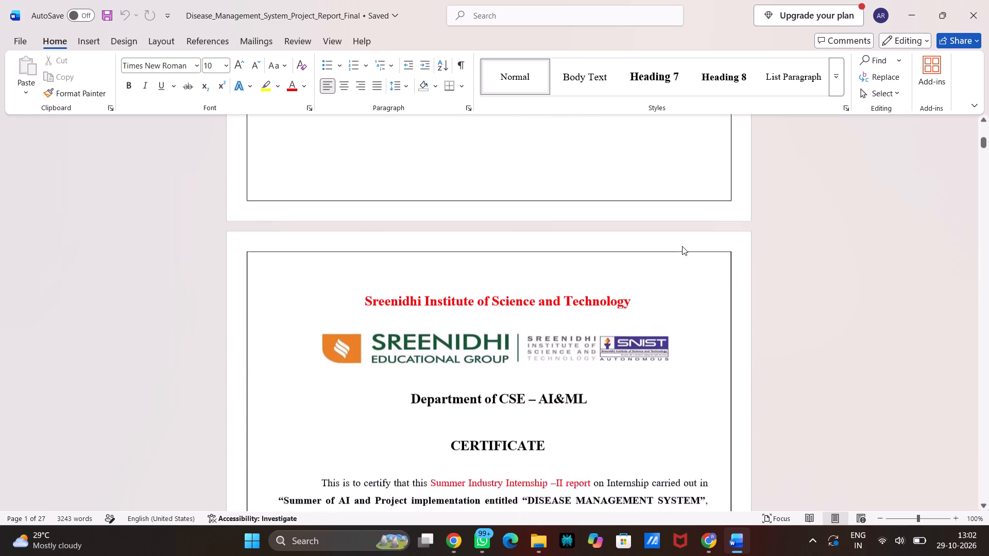
{"action": "scroll", "coordinate": [682, 246], "scroll_direction": "down", "scroll_amount": 1}
{"action": "scroll", "coordinate": [657, 284], "scroll_direction": "down", "scroll_amount": 1}
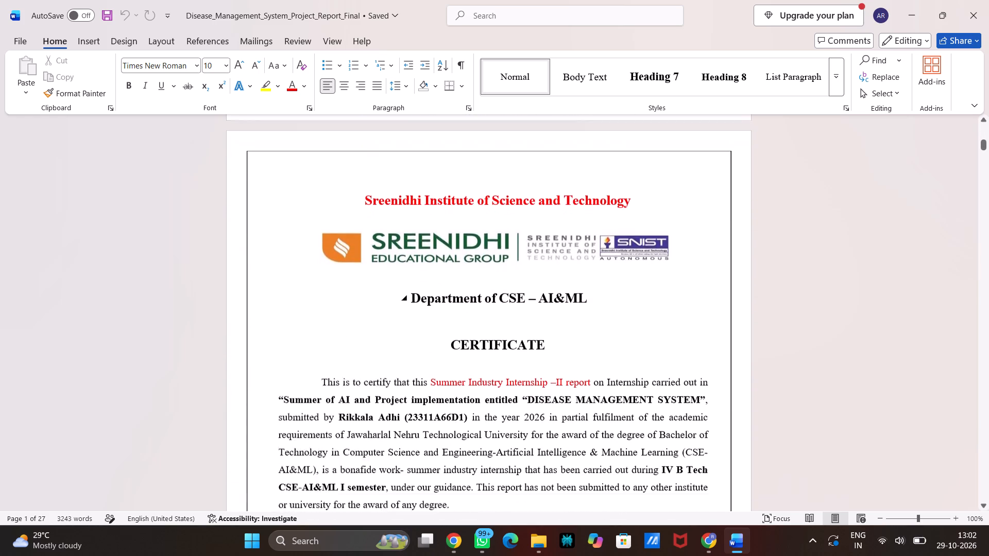
{"action": "scroll", "coordinate": [657, 284], "scroll_direction": "down", "scroll_amount": 1}
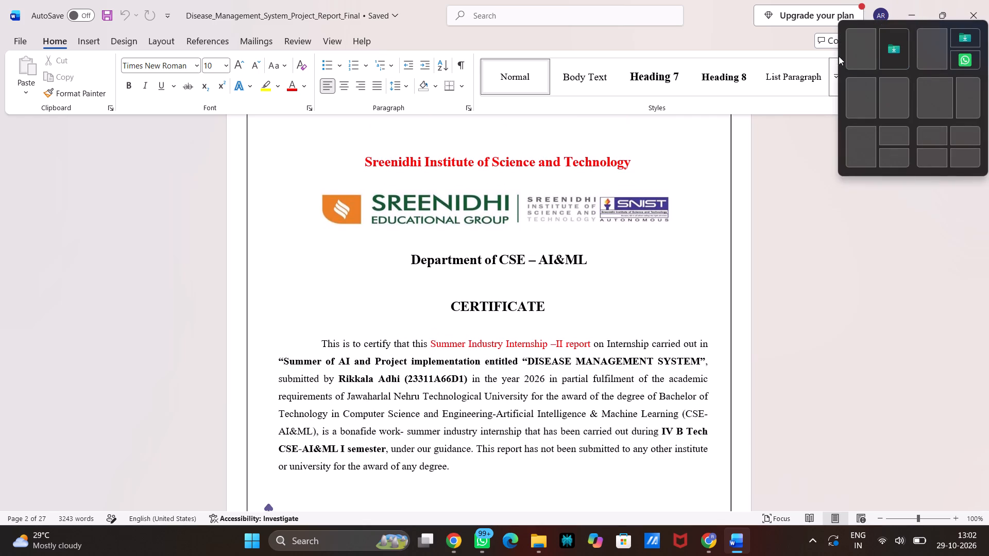
Arrange the Disease Management System report side by side with the Downloads folder window.
{"action": "left_click", "coordinate": [857, 48]}
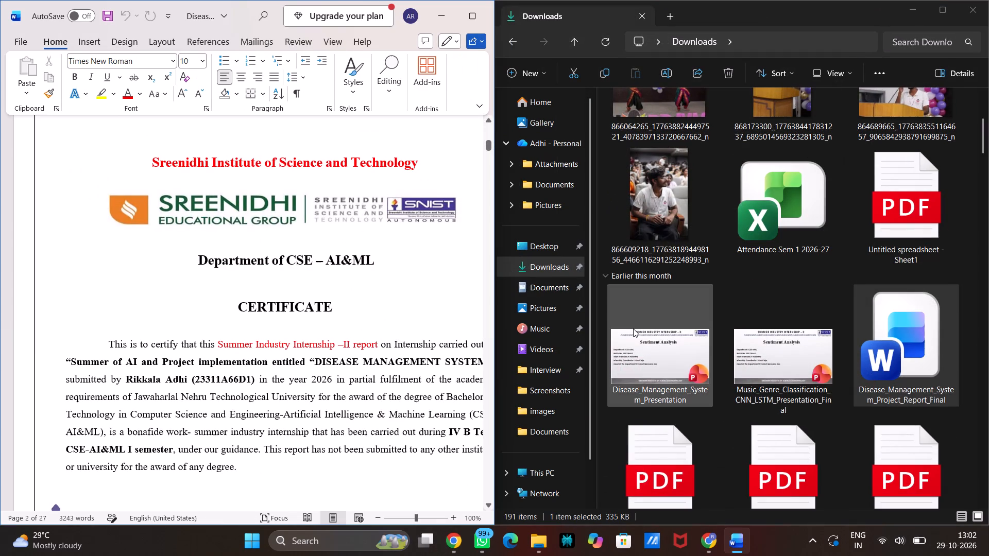
Search the Home location in File Explorer for "sutra" and open the SutraAI_Report_1212_Final Word document modified at 12:26.
{"action": "scroll", "coordinate": [677, 267], "scroll_direction": "up", "scroll_amount": 3}
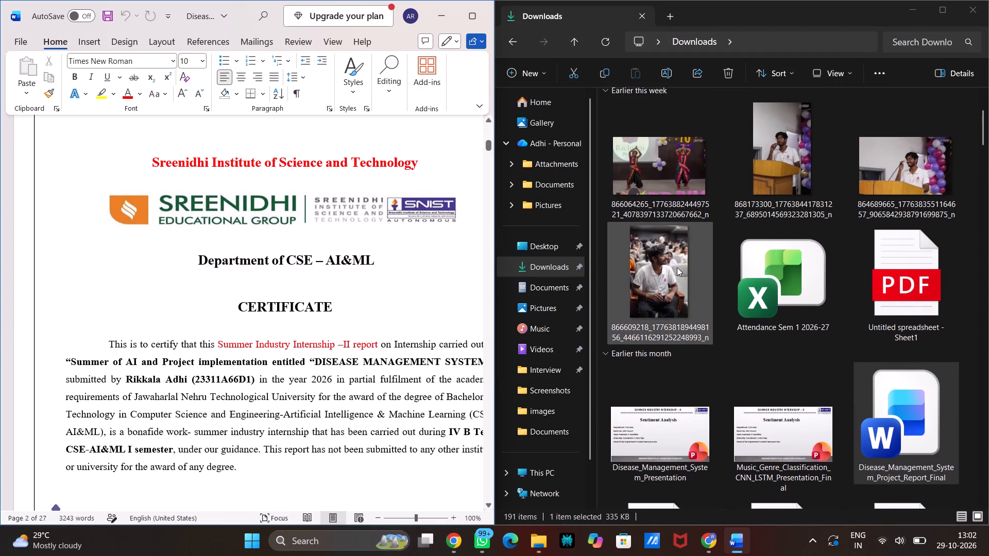
{"action": "scroll", "coordinate": [677, 267], "scroll_direction": "up", "scroll_amount": 5}
{"action": "scroll", "coordinate": [677, 267], "scroll_direction": "down", "scroll_amount": 3}
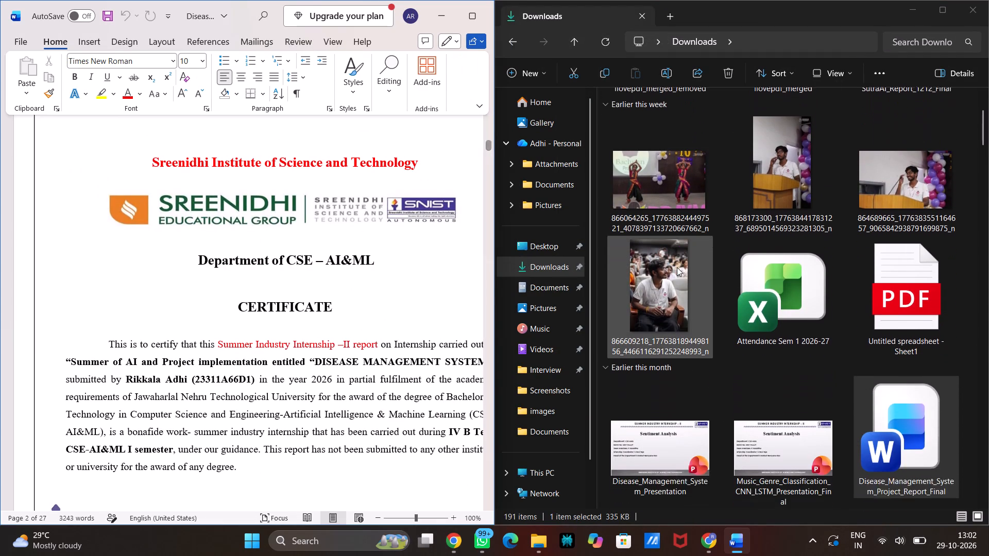
{"action": "scroll", "coordinate": [677, 267], "scroll_direction": "down", "scroll_amount": 1}
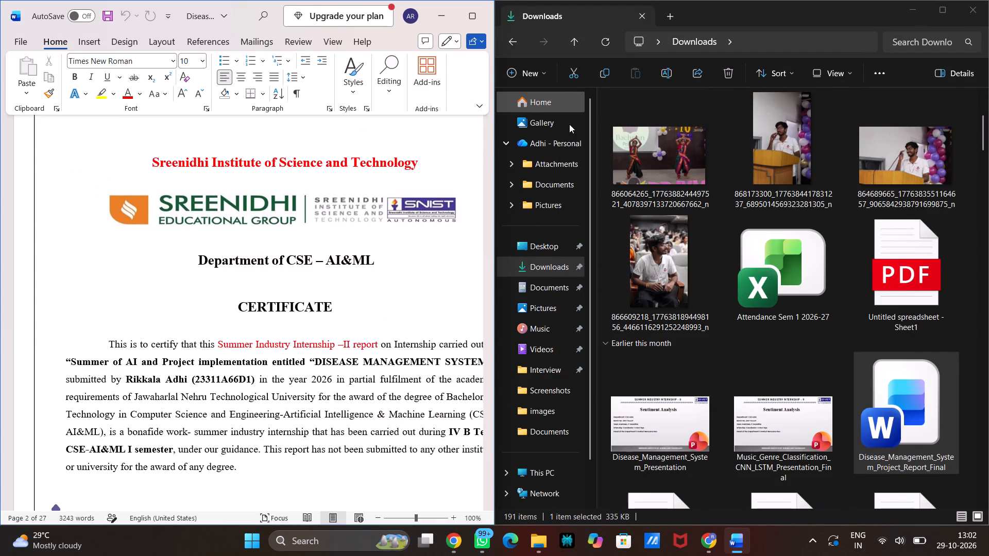
{"action": "left_click", "coordinate": [554, 105]}
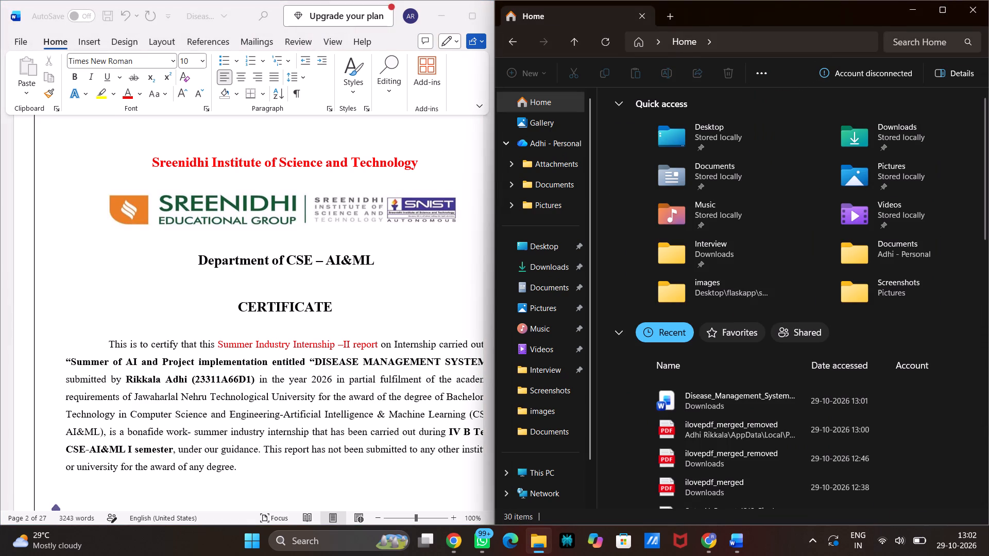
{"action": "left_click", "coordinate": [906, 39]}
{"action": "type", "text": "sutra"}
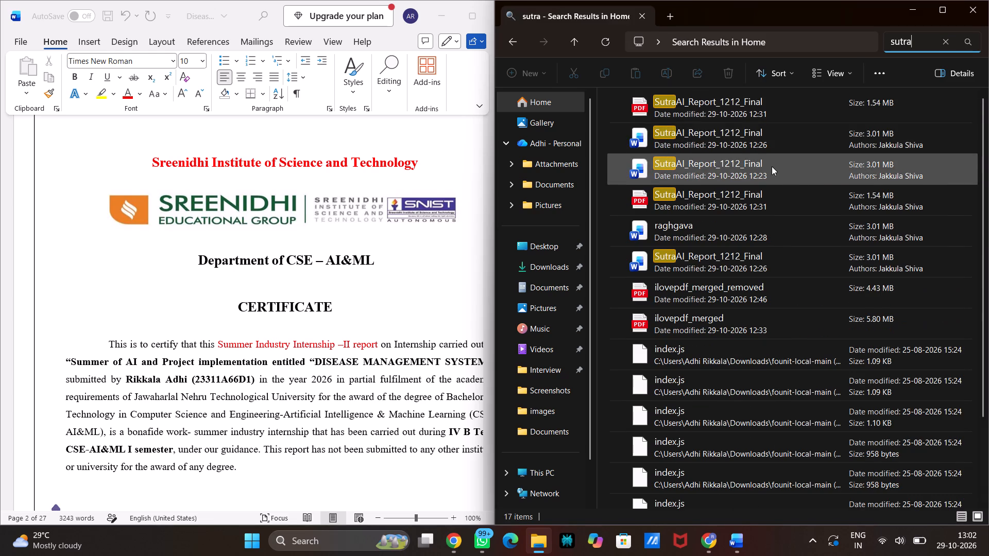
{"action": "left_click", "coordinate": [763, 137]}
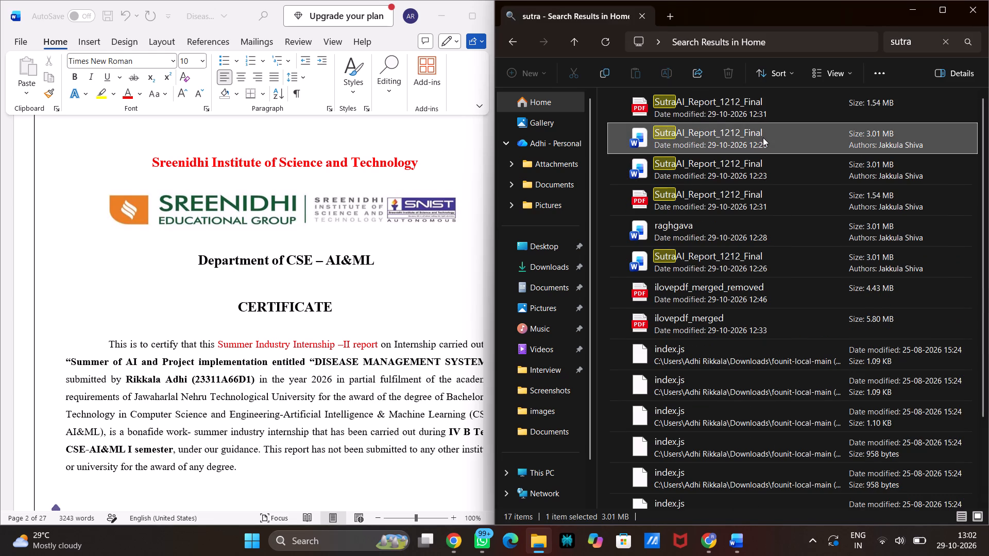
{"action": "double_click", "coordinate": [763, 137]}
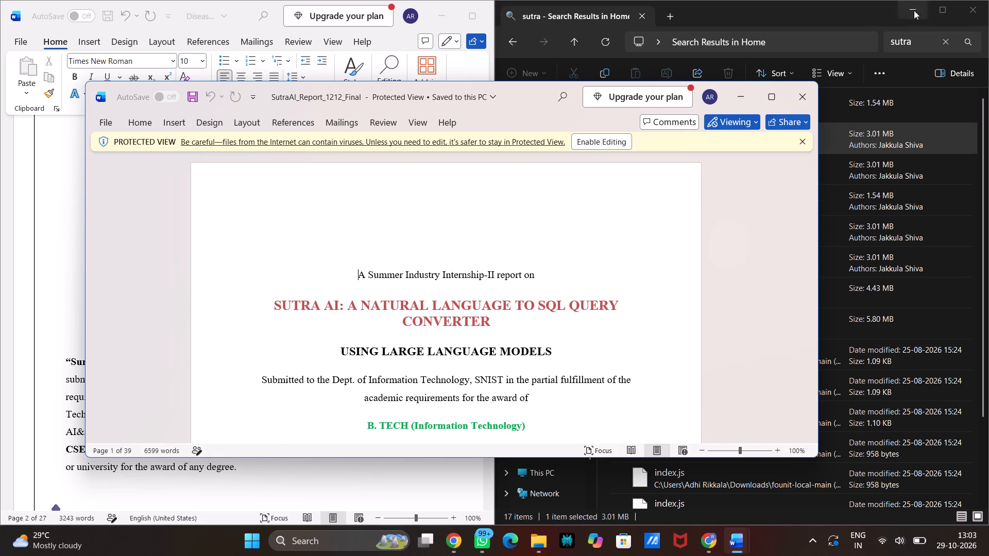
Place the SutraAI report side by side with the Disease Management System report and close its Restrict Editing pane.
{"action": "left_click", "coordinate": [763, 100]}
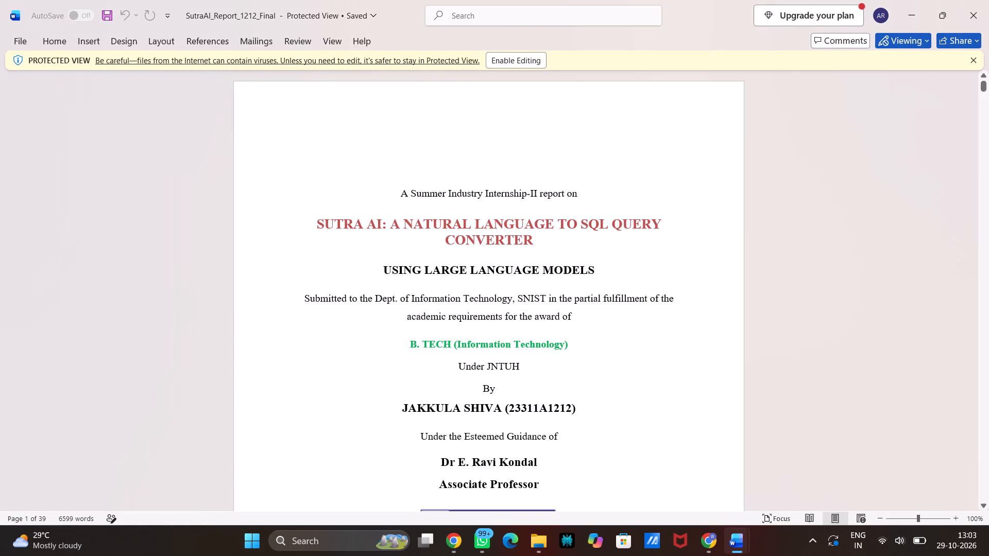
{"action": "key", "text": "alt+super+Right"}
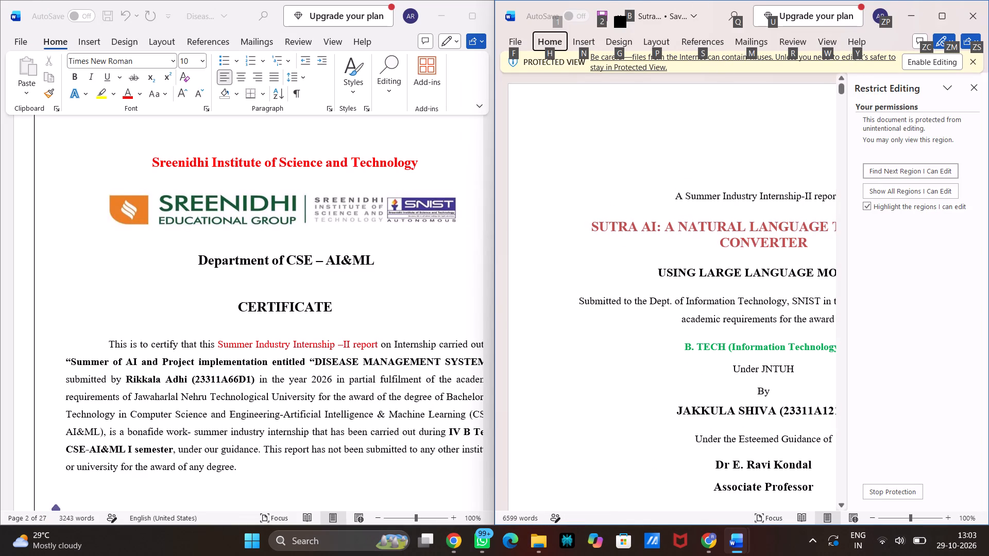
{"action": "left_click", "coordinate": [977, 85]}
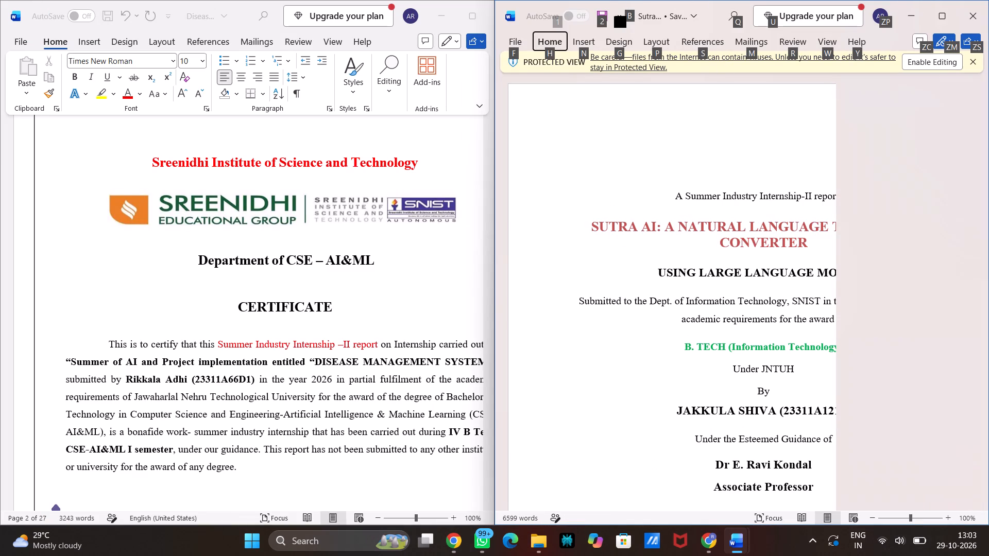
Dismiss the Protected View notice in the SutraAI report and look over its cover page.
{"action": "scroll", "coordinate": [877, 188], "scroll_direction": "down", "scroll_amount": 2}
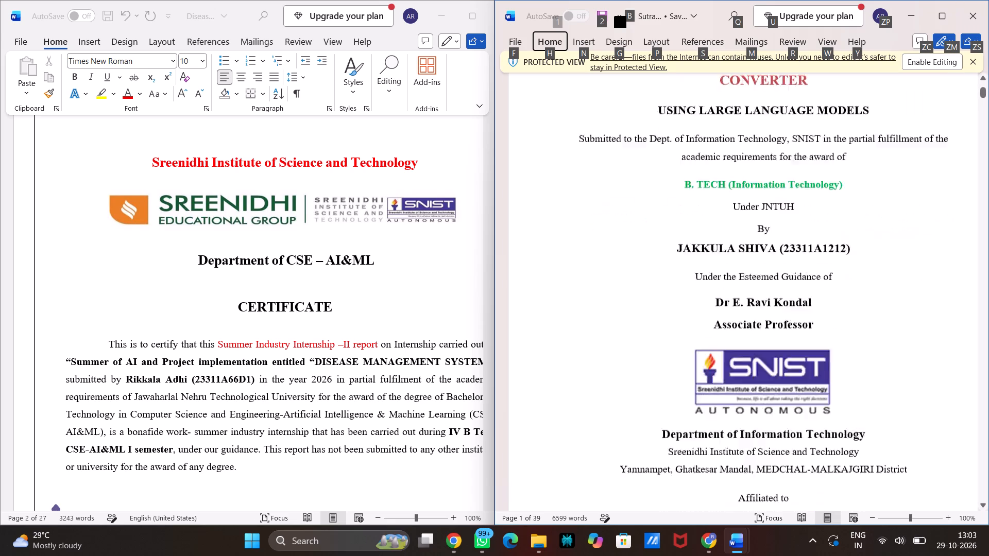
{"action": "scroll", "coordinate": [877, 188], "scroll_direction": "down", "scroll_amount": 2}
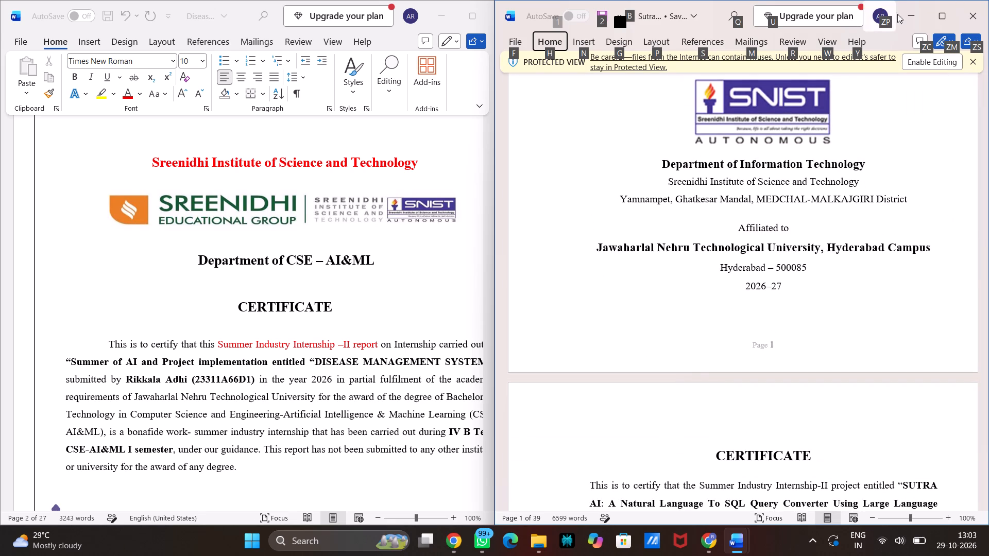
{"action": "left_click", "coordinate": [970, 60]}
{"action": "scroll", "coordinate": [860, 178], "scroll_direction": "up", "scroll_amount": 3}
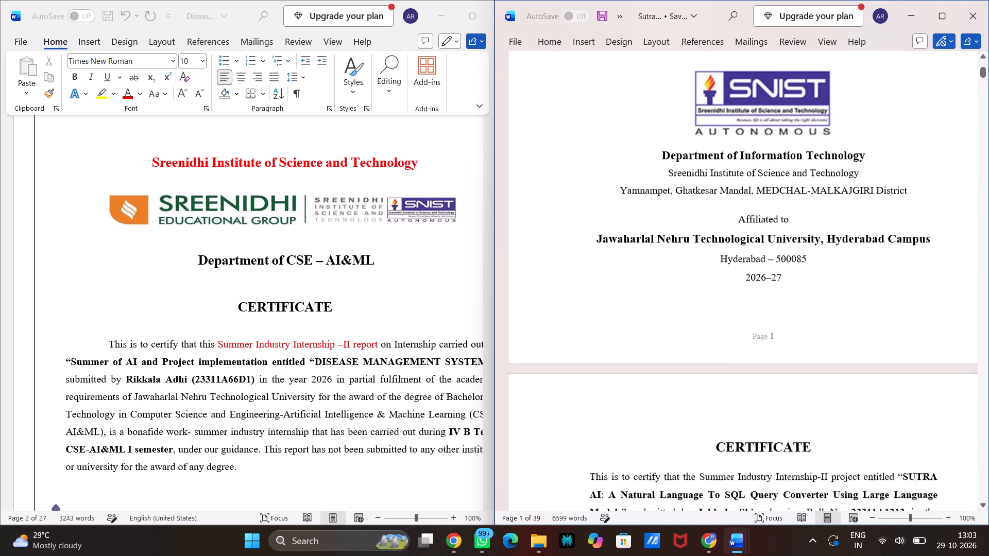
{"action": "scroll", "coordinate": [860, 178], "scroll_direction": "up", "scroll_amount": 13}
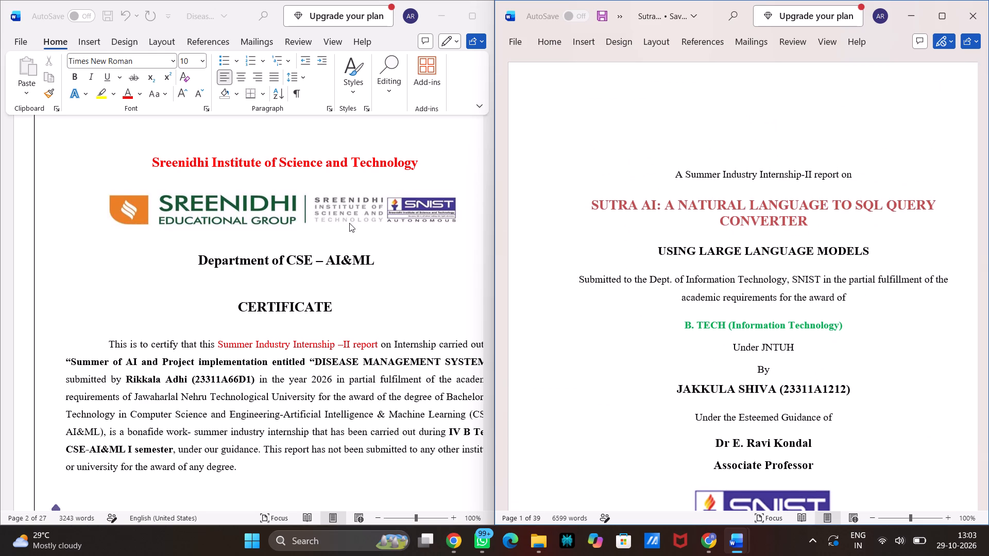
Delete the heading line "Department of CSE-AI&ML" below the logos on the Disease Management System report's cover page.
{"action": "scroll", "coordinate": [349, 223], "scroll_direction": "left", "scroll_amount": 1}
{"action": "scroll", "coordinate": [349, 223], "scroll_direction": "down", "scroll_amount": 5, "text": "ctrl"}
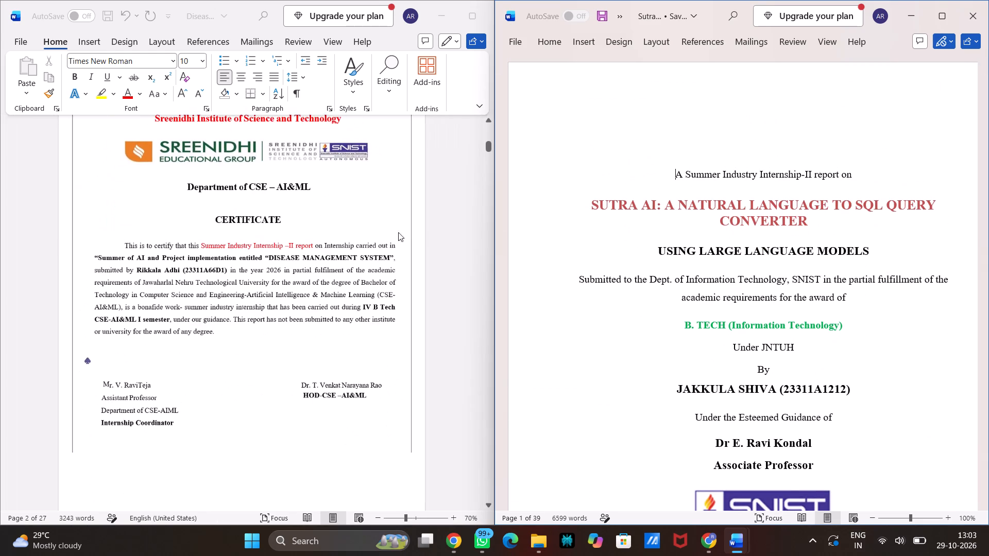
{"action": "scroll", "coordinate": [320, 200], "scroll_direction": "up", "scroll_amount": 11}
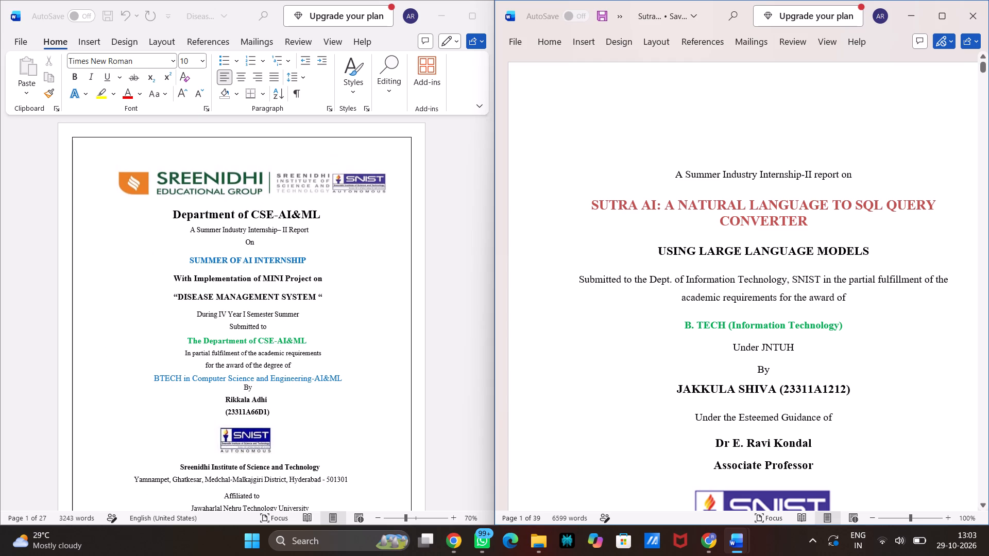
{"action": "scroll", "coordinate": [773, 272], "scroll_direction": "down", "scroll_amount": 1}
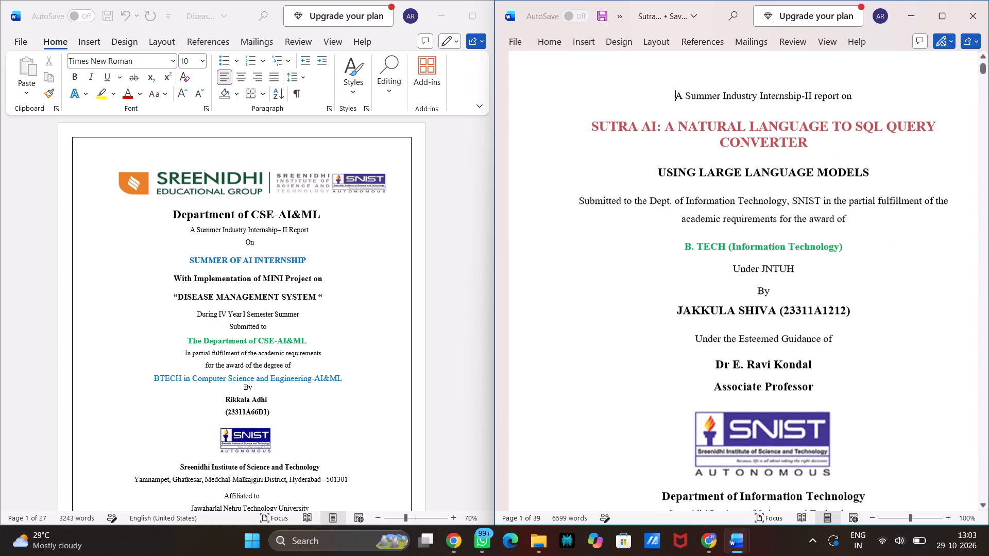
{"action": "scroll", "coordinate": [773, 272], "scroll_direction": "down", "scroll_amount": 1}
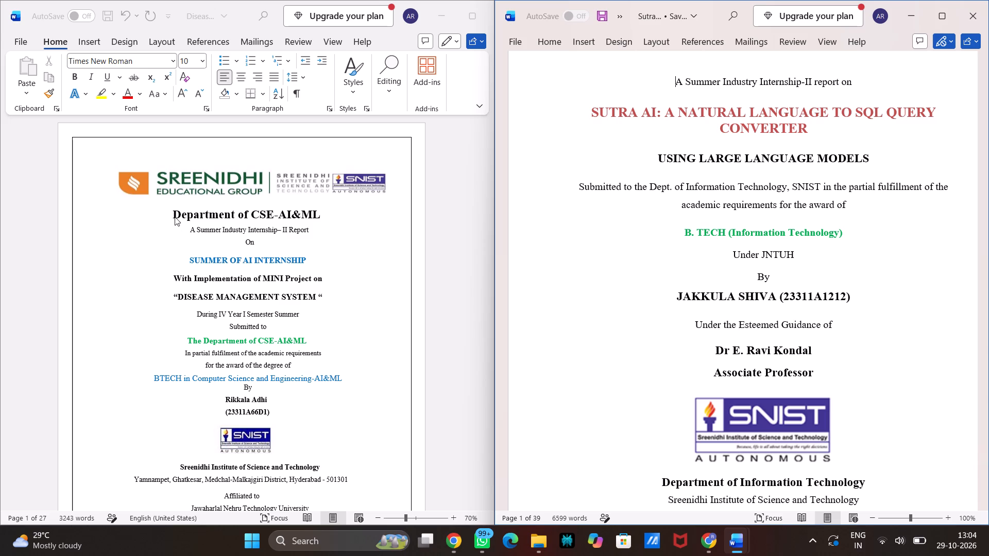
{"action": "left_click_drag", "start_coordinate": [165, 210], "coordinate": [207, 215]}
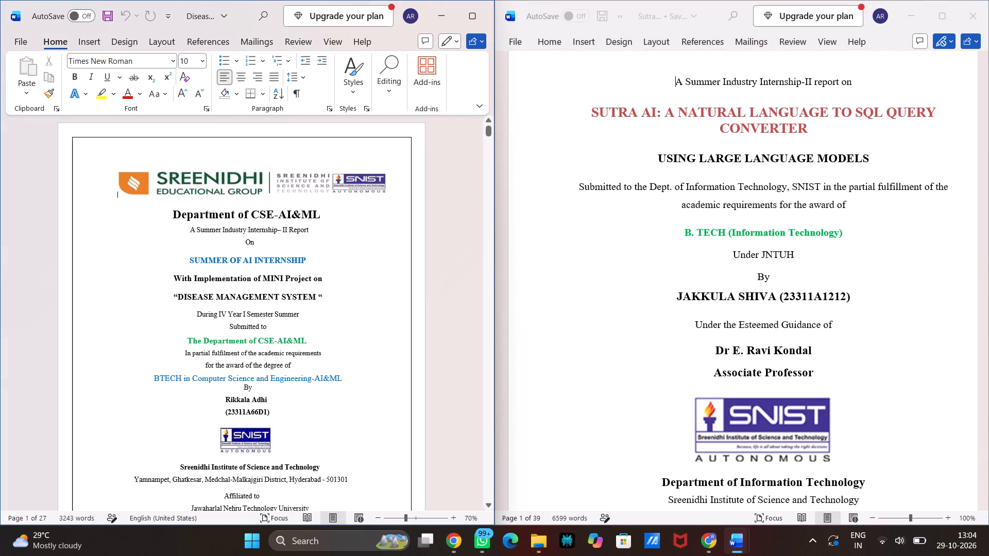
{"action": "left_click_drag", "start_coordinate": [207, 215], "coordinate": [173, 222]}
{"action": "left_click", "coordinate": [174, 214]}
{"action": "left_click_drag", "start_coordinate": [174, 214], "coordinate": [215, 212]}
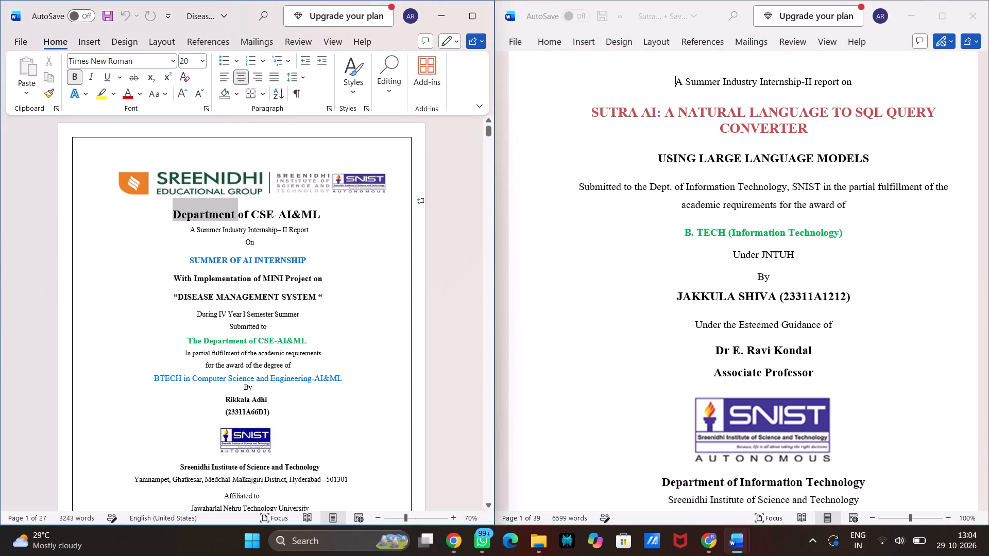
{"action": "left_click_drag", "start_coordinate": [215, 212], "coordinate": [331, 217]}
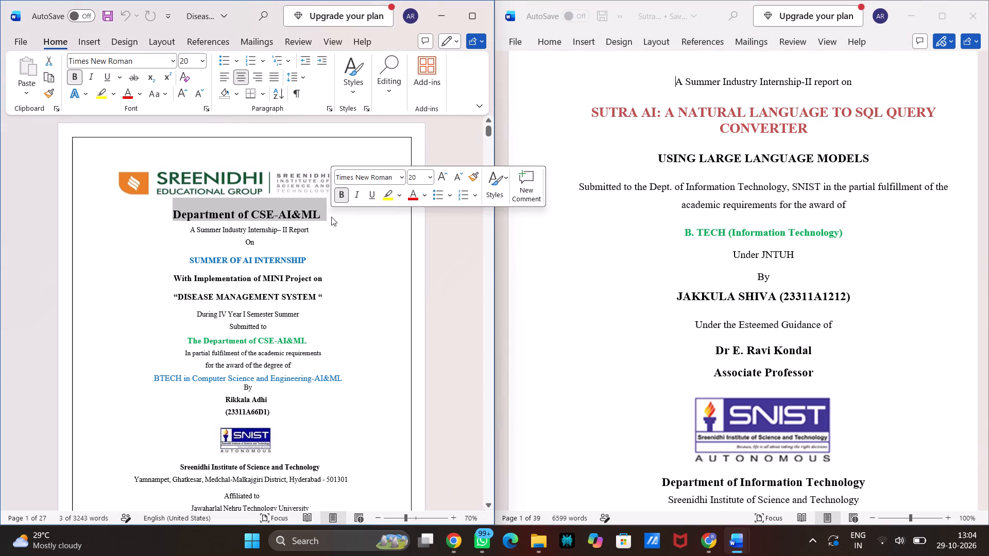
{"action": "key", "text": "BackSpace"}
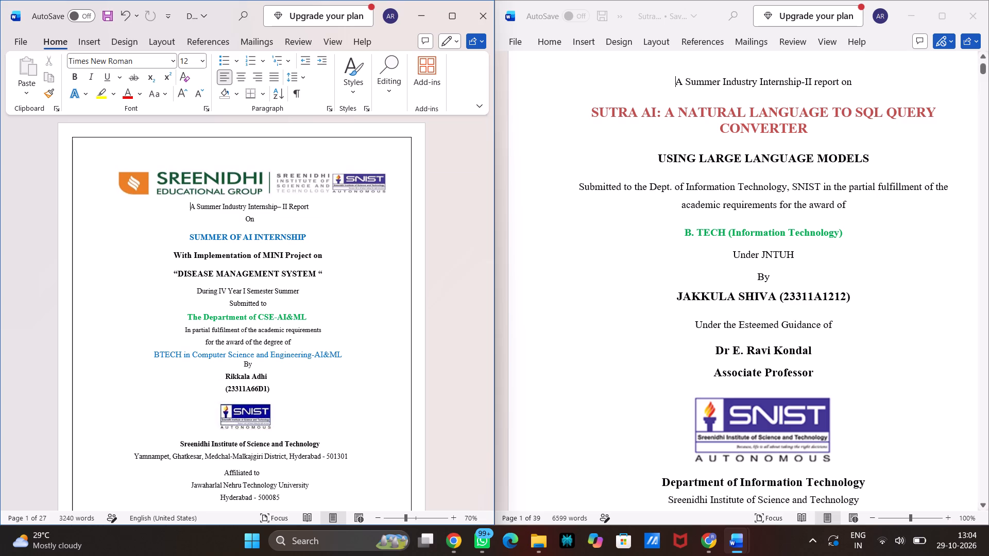
Copy the SutraAI cover page's paragraph from "Submitted to the Dept. of Information Technology" through "for the award of".
{"action": "left_click_drag", "start_coordinate": [581, 183], "coordinate": [722, 179]}
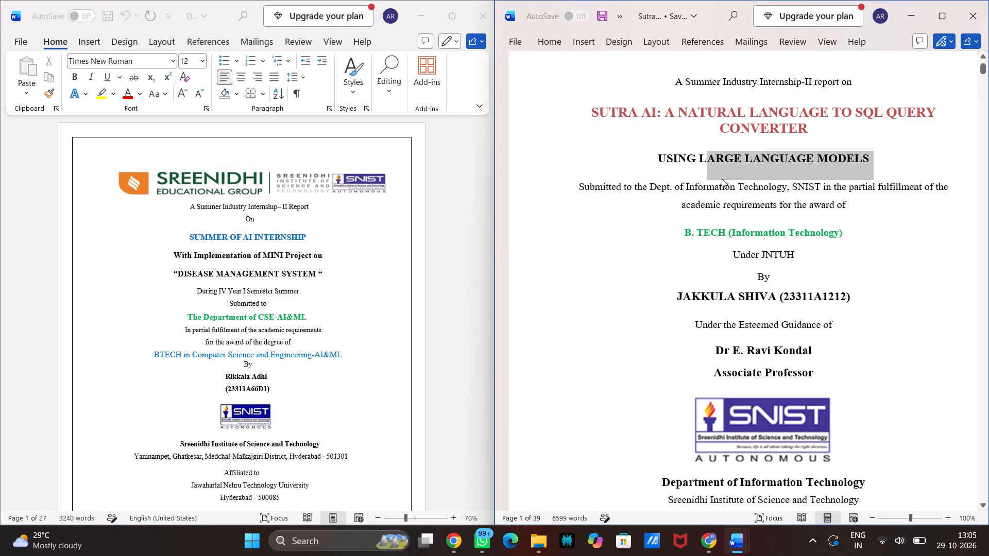
{"action": "left_click_drag", "start_coordinate": [722, 179], "coordinate": [720, 181]}
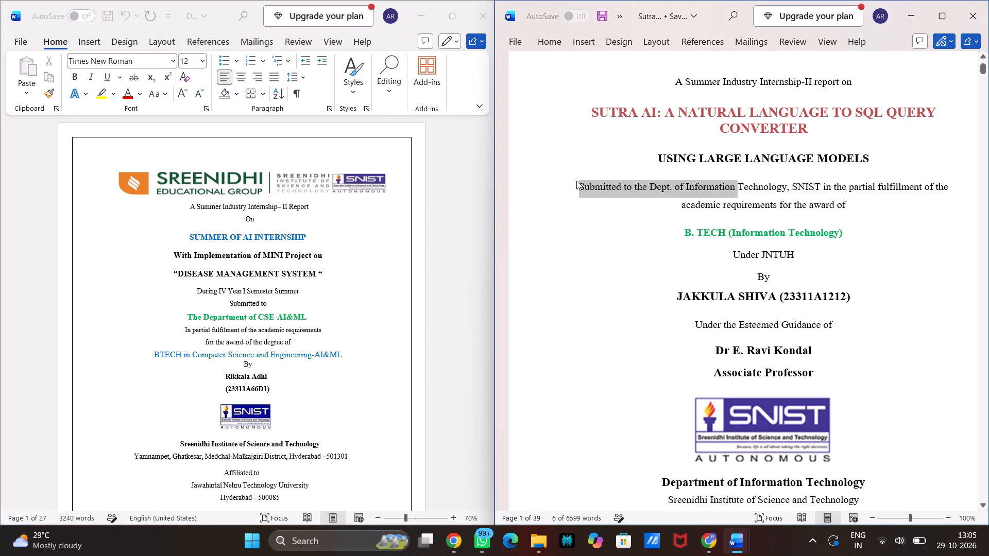
{"action": "left_click", "coordinate": [576, 181]}
{"action": "left_click_drag", "start_coordinate": [578, 183], "coordinate": [826, 190]}
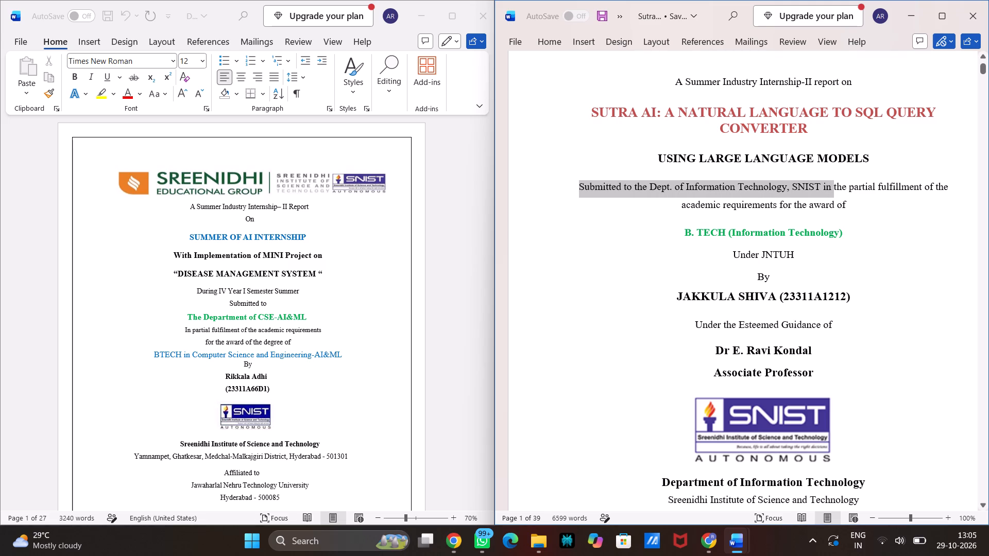
{"action": "left_click_drag", "start_coordinate": [826, 190], "coordinate": [875, 206]}
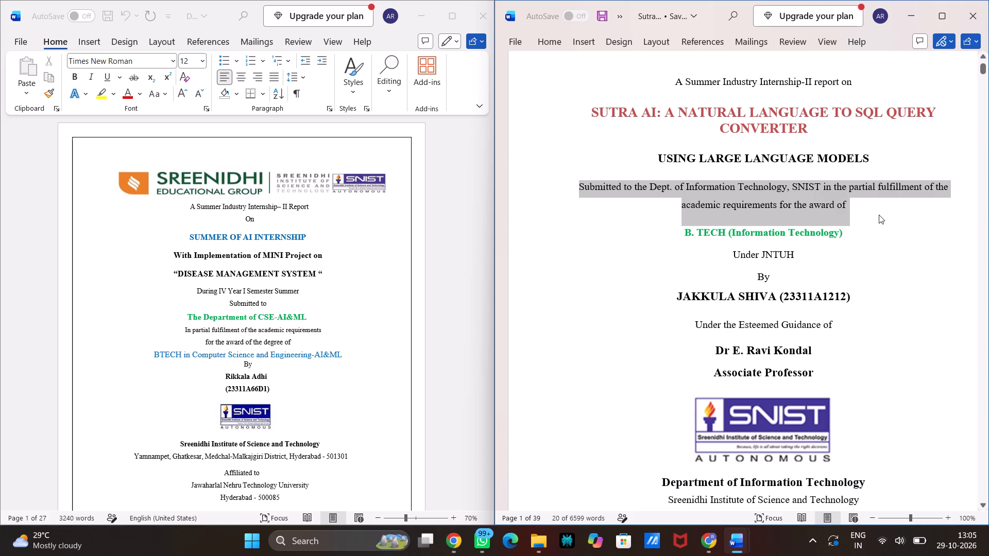
{"action": "key", "text": "ctrl+c"}
Compare the cover page layout and wording of the Disease Management System report with the SutraAI report.
{"action": "scroll", "coordinate": [633, 209], "scroll_direction": "down", "scroll_amount": 1}
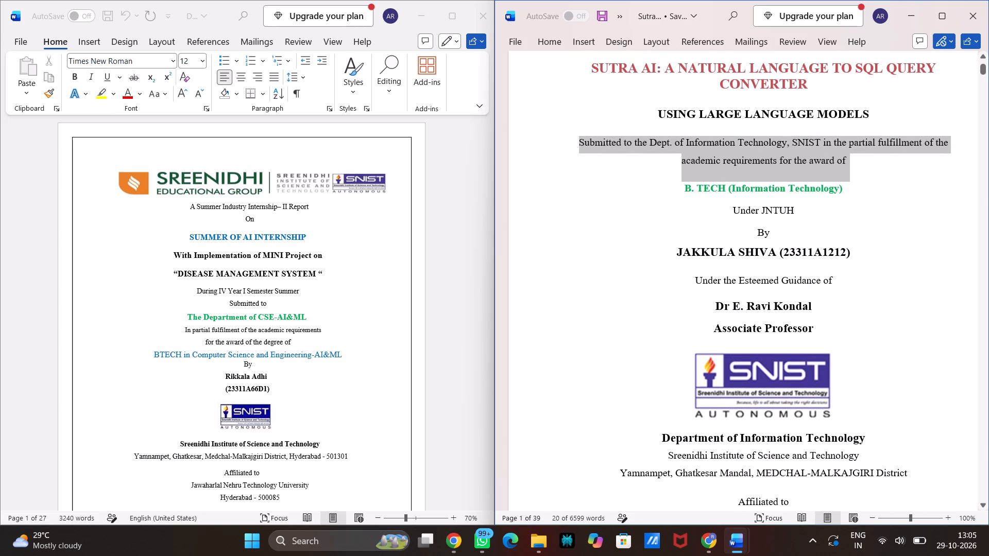
{"action": "left_click", "coordinate": [362, 359]}
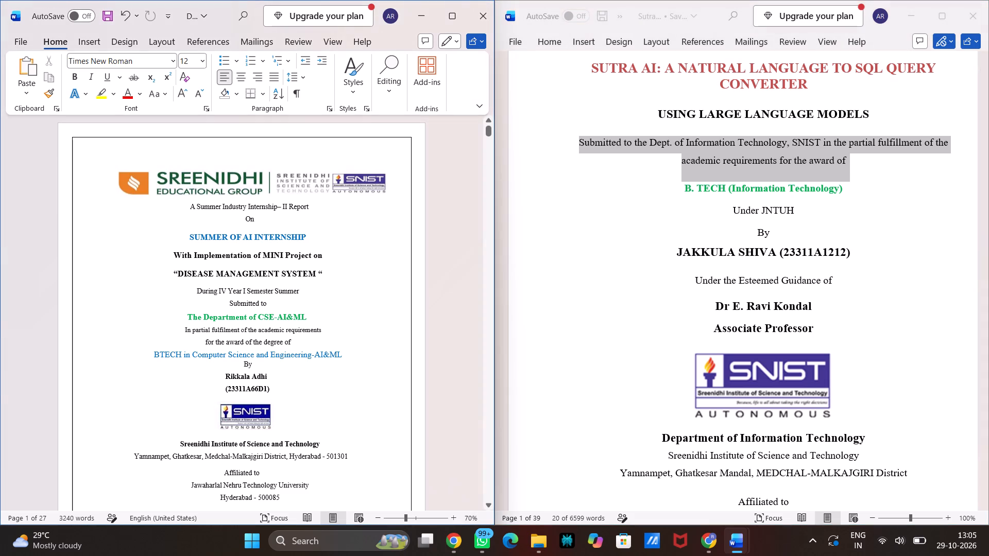
{"action": "left_click", "coordinate": [320, 224]}
{"action": "left_click", "coordinate": [285, 230]}
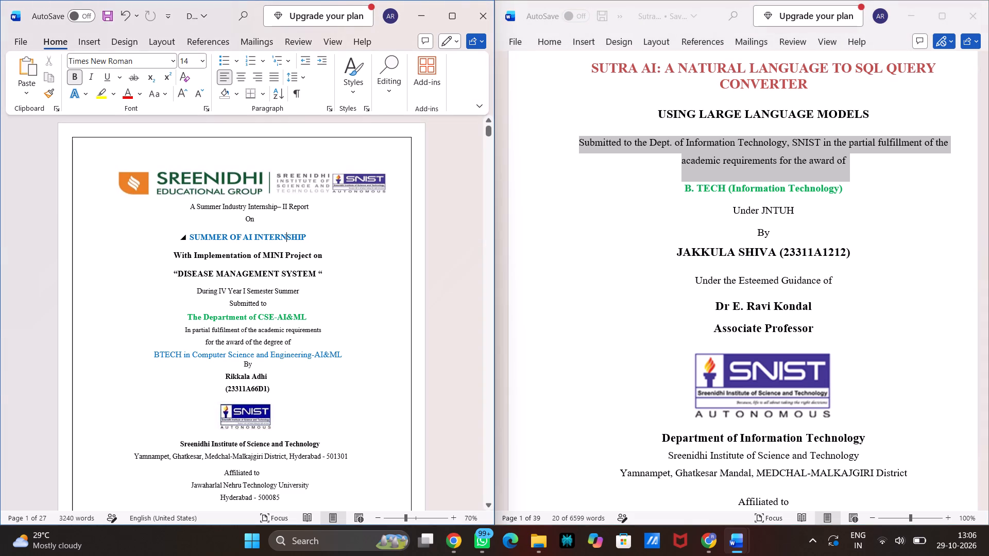
{"action": "left_click", "coordinate": [277, 222]}
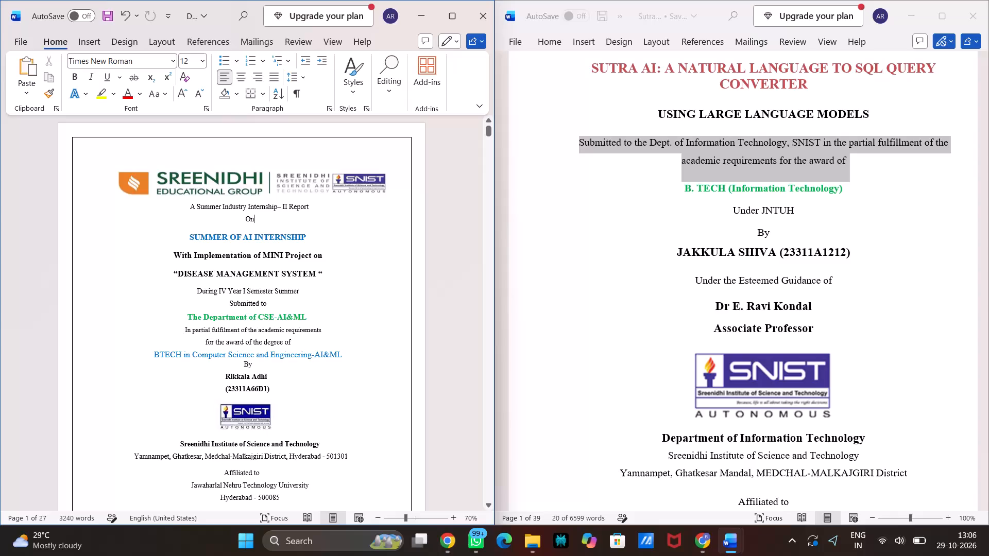
{"action": "scroll", "coordinate": [584, 259], "scroll_direction": "up", "scroll_amount": 5}
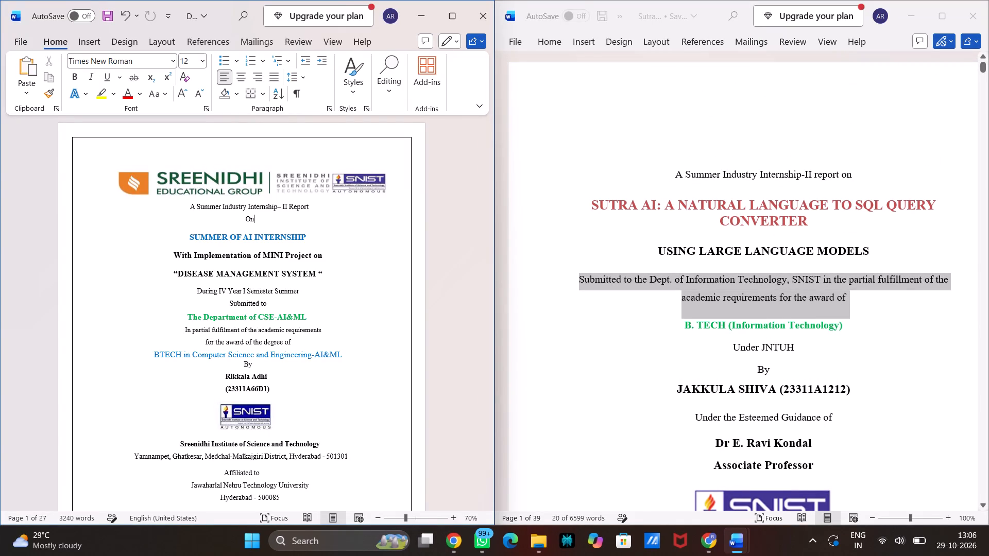
{"action": "scroll", "coordinate": [584, 259], "scroll_direction": "up", "scroll_amount": 1}
{"action": "scroll", "coordinate": [669, 468], "scroll_direction": "down", "scroll_amount": 1}
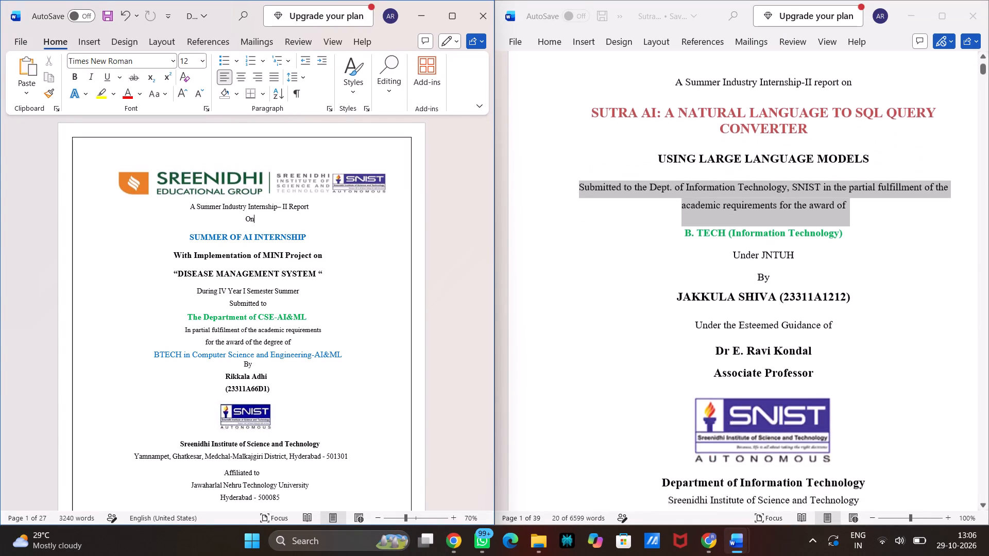
{"action": "scroll", "coordinate": [669, 468], "scroll_direction": "down", "scroll_amount": 1}
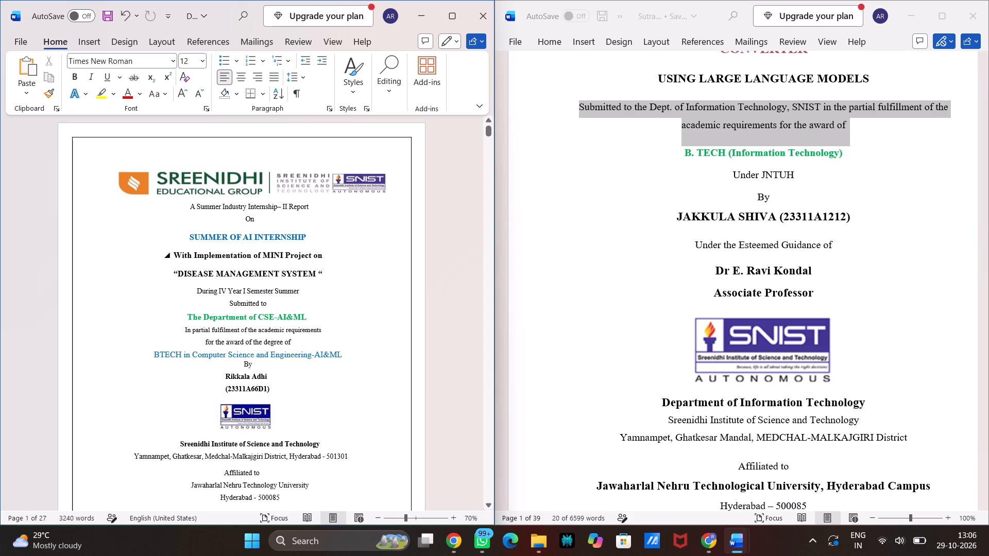
{"action": "scroll", "coordinate": [374, 247], "scroll_direction": "down", "scroll_amount": 2, "text": "ctrl"}
{"action": "scroll", "coordinate": [294, 221], "scroll_direction": "up", "scroll_amount": 8, "text": "ctrl"}
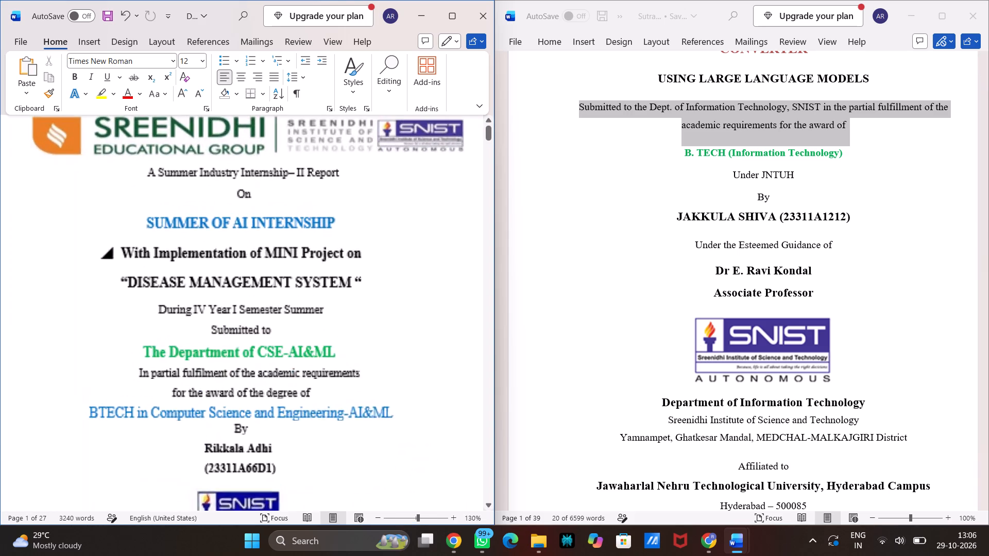
{"action": "scroll", "coordinate": [294, 221], "scroll_direction": "up", "scroll_amount": 1}
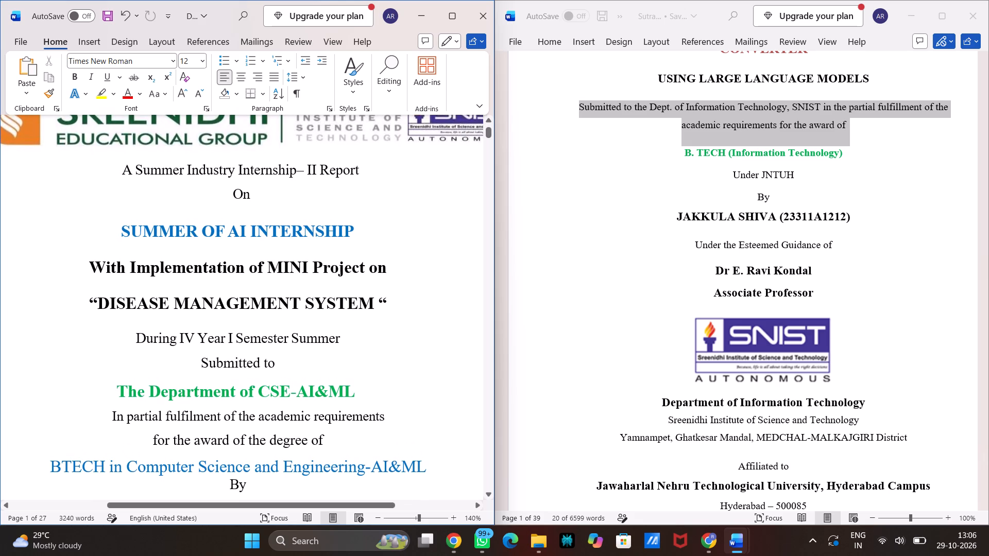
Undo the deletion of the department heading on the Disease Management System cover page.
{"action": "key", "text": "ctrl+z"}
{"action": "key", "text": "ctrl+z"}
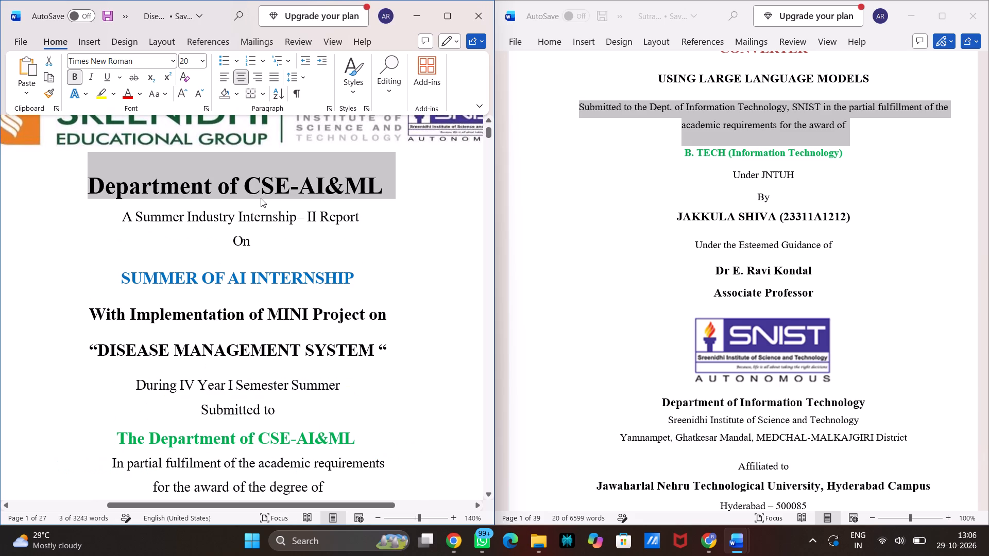
Remove "ML" from the end of the department heading on the Disease Management System cover page.
{"action": "left_click", "coordinate": [398, 186]}
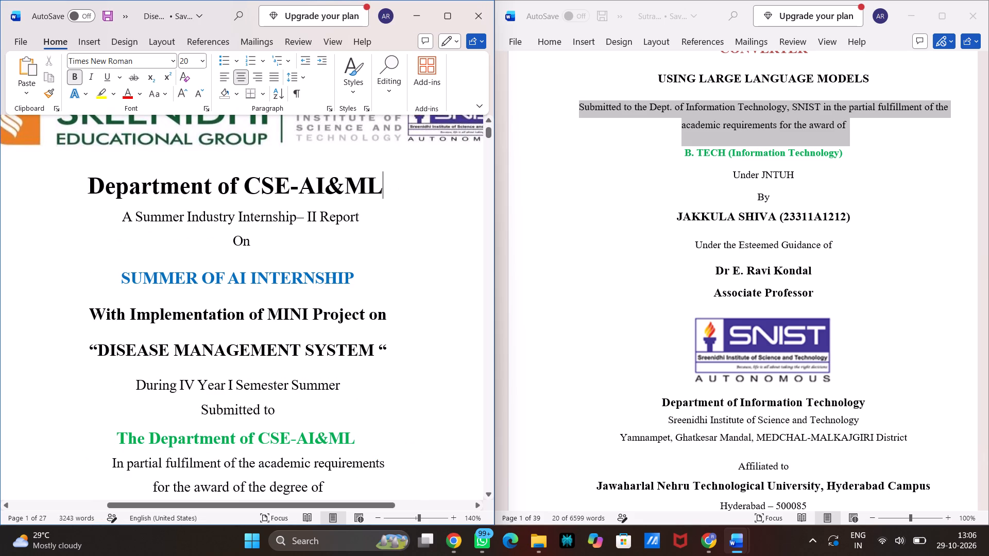
{"action": "key", "text": "BackSpace"}
{"action": "key", "text": "BackSpace"}
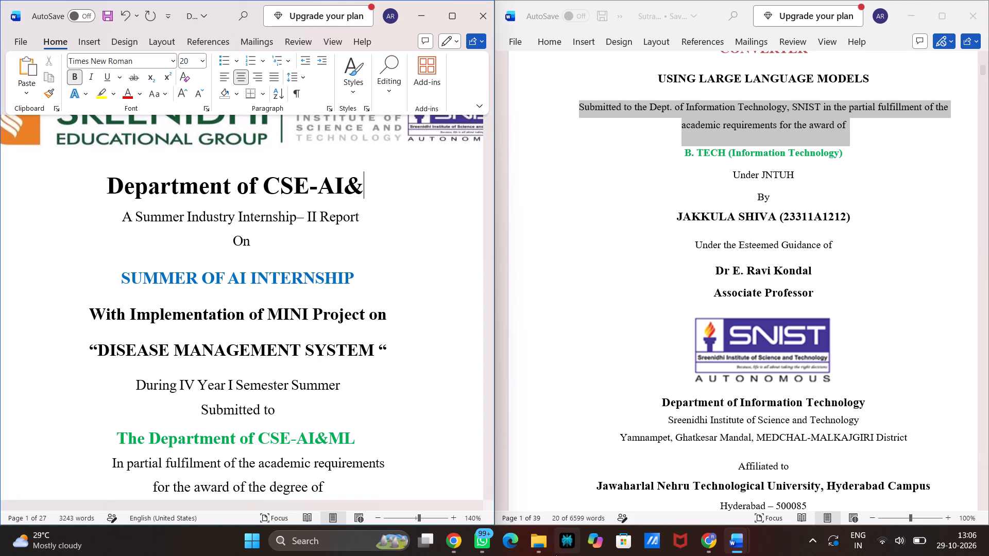
Switch to the "sutra" search results in File Explorer and select the ilovepdf_merged_removed PDF.
{"action": "left_click", "coordinate": [532, 543]}
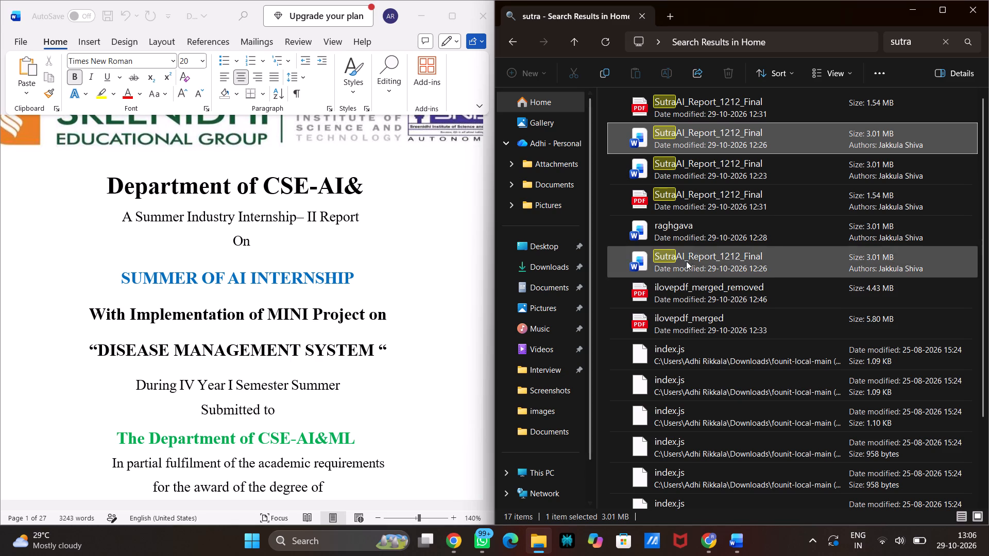
{"action": "left_click", "coordinate": [914, 10]}
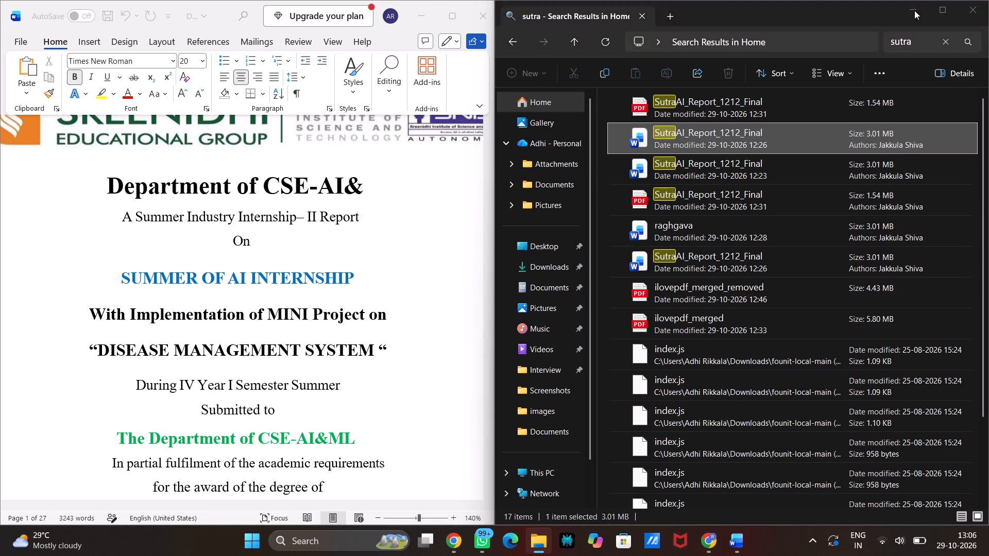
{"action": "left_click", "coordinate": [545, 543]}
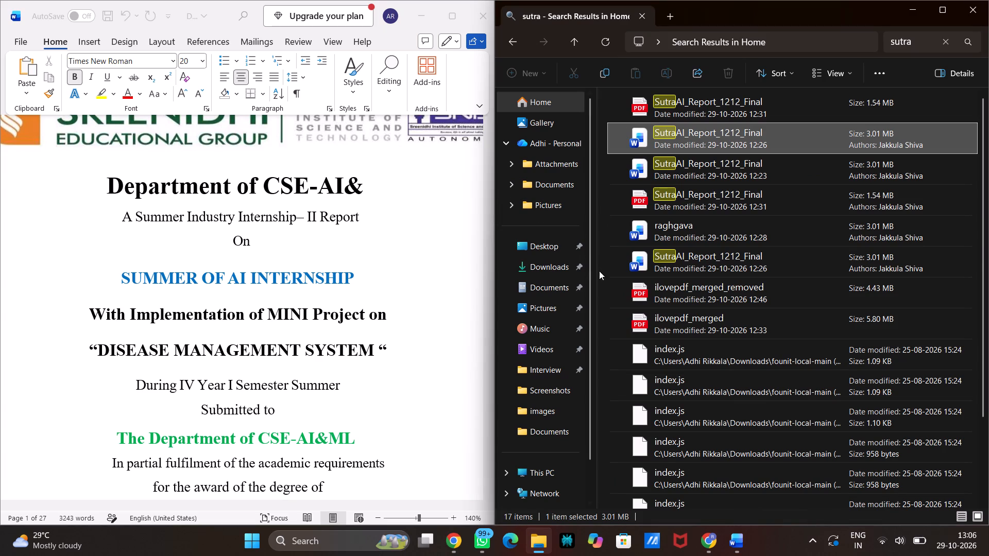
{"action": "left_click", "coordinate": [704, 288]}
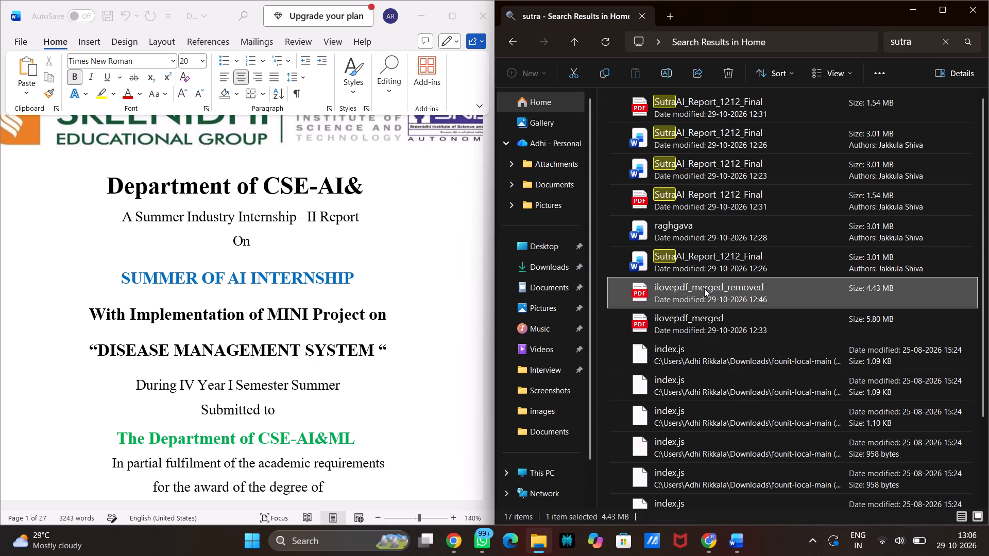
{"action": "left_click", "coordinate": [704, 288]}
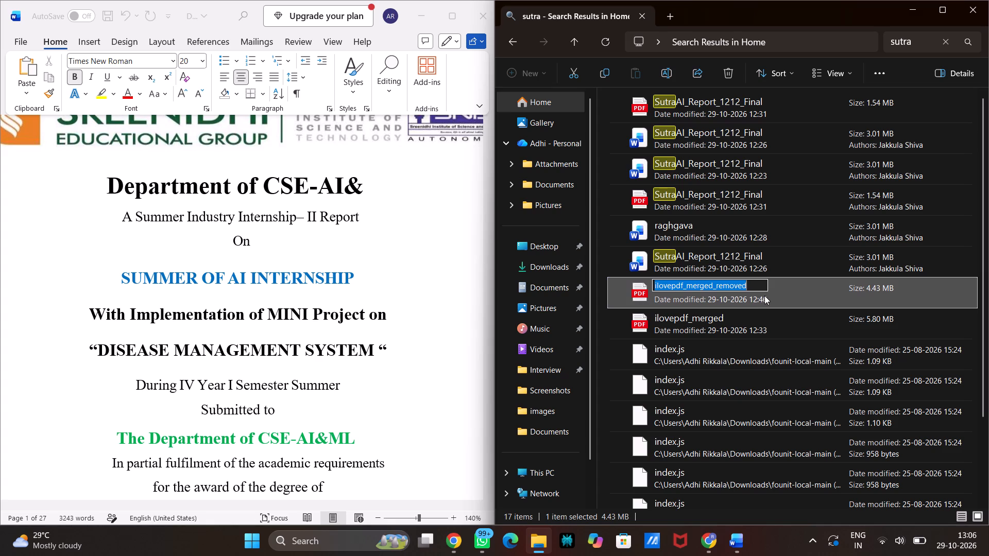
{"action": "left_click", "coordinate": [840, 298]}
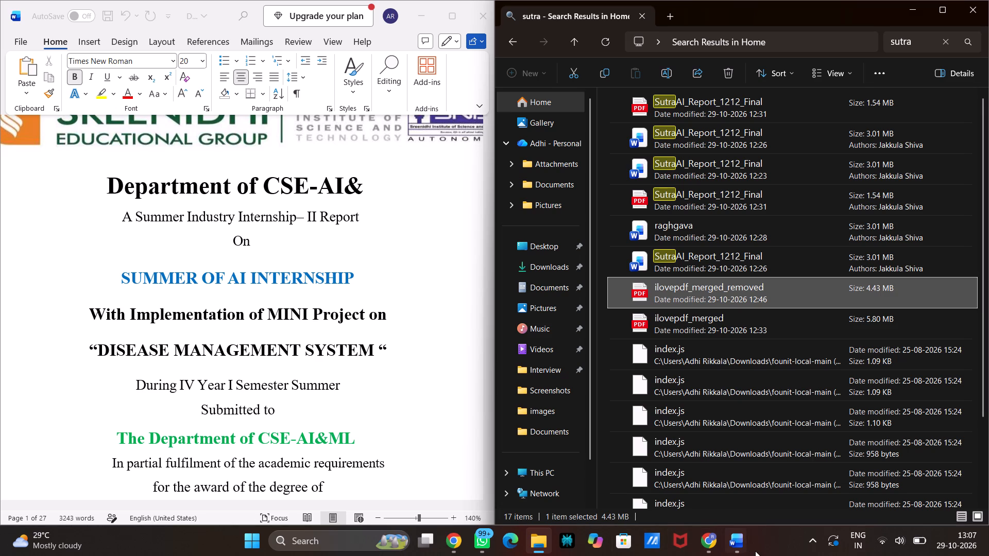
Switch to iLovePDF in Chrome and load the ilovepdf_merged_removed PDF from Downloads into the PDF to Word converter.
{"action": "left_click", "coordinate": [712, 542]}
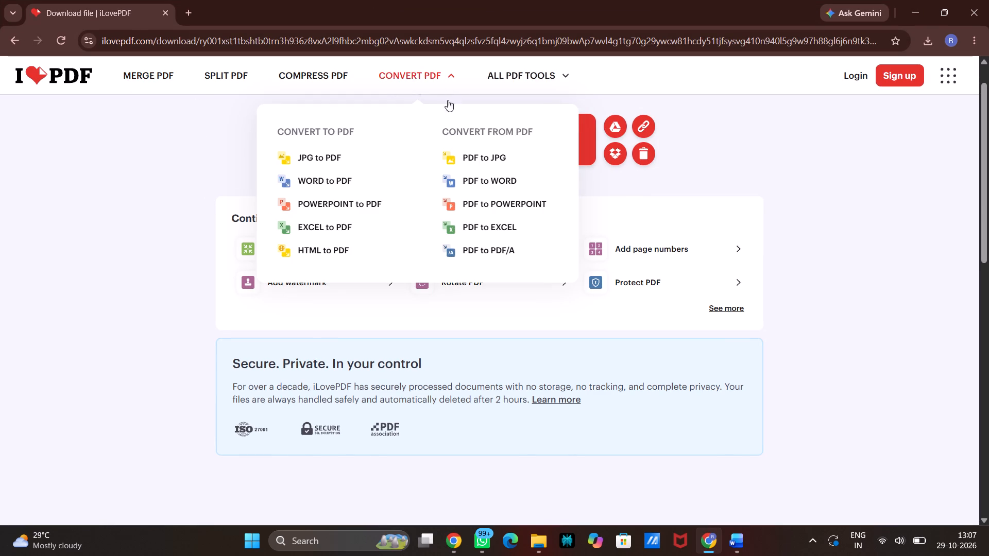
{"action": "left_click", "coordinate": [475, 175]}
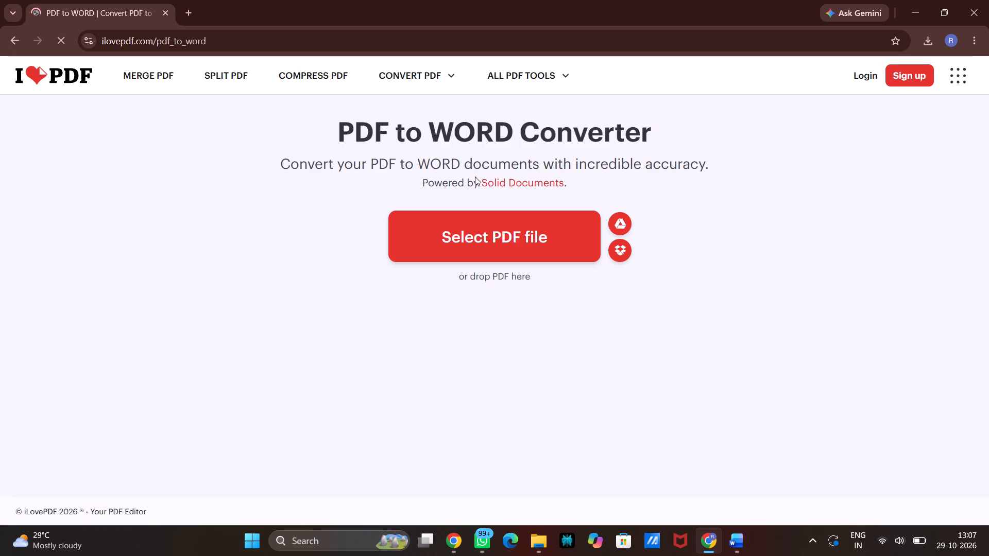
{"action": "left_click", "coordinate": [487, 240]}
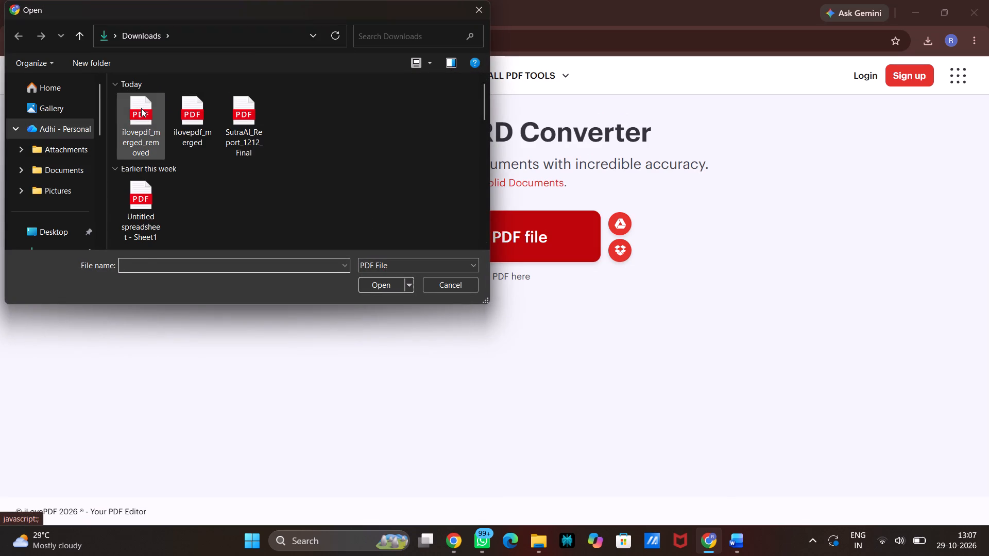
{"action": "left_click", "coordinate": [141, 108]}
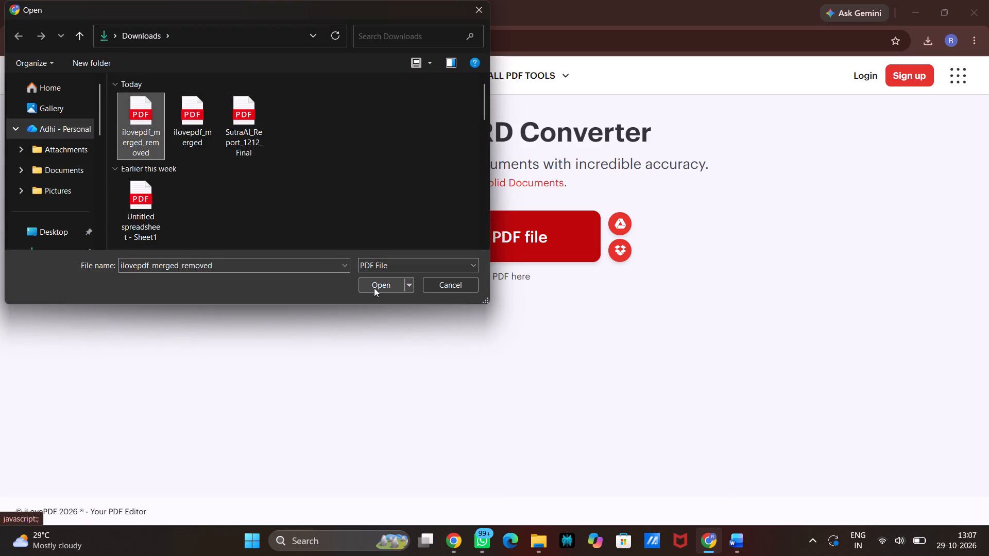
{"action": "left_click", "coordinate": [373, 288]}
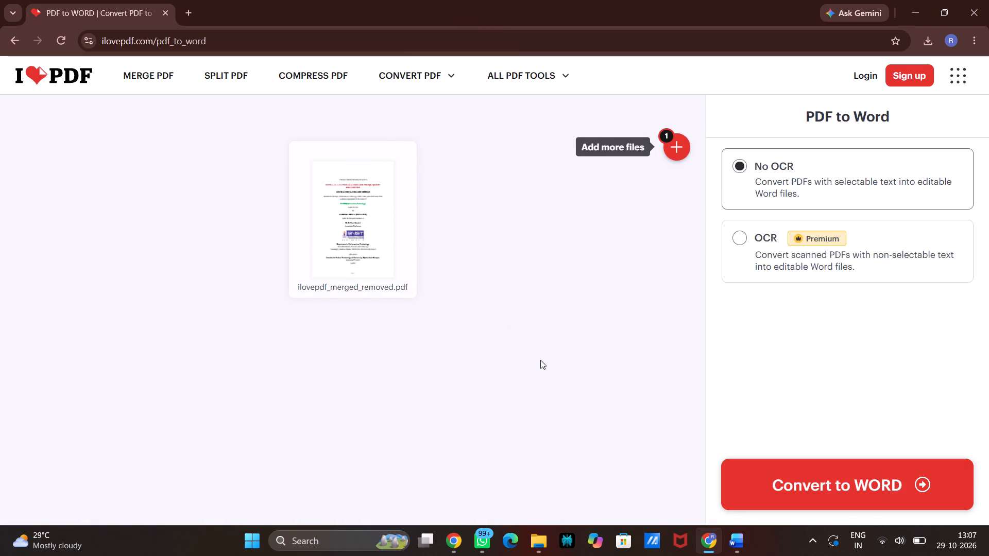
{"action": "left_click", "coordinate": [751, 501]}
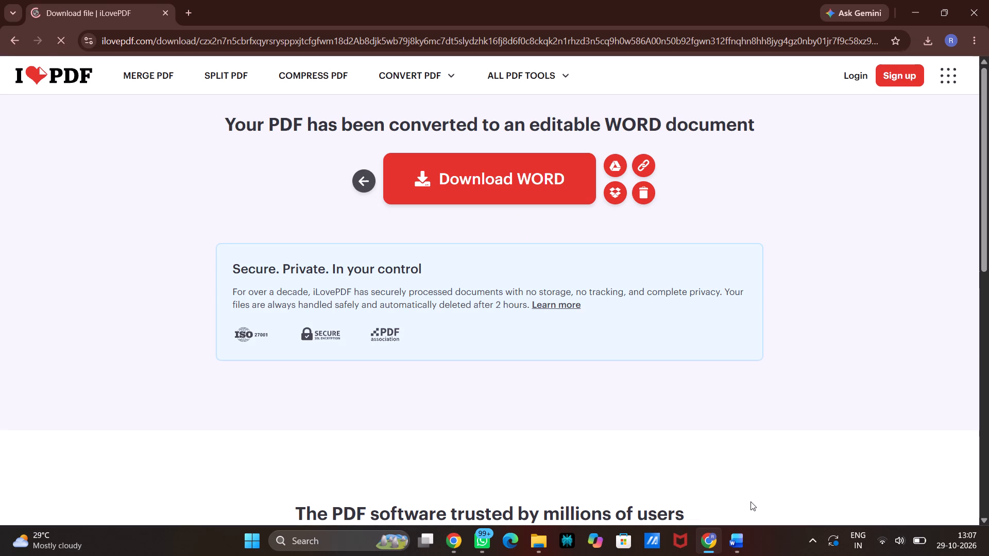
{"action": "left_click", "coordinate": [547, 194]}
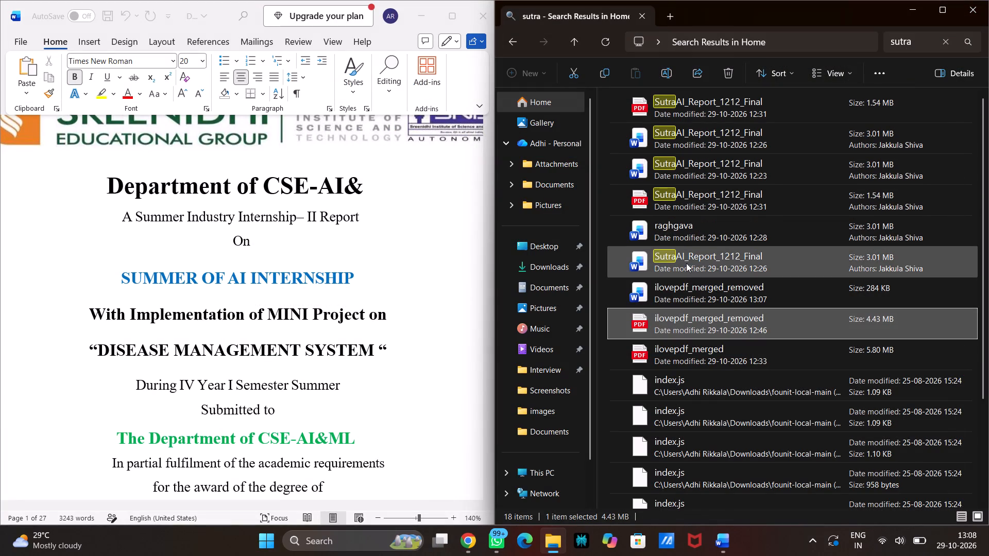
{"action": "left_click", "coordinate": [686, 263]}
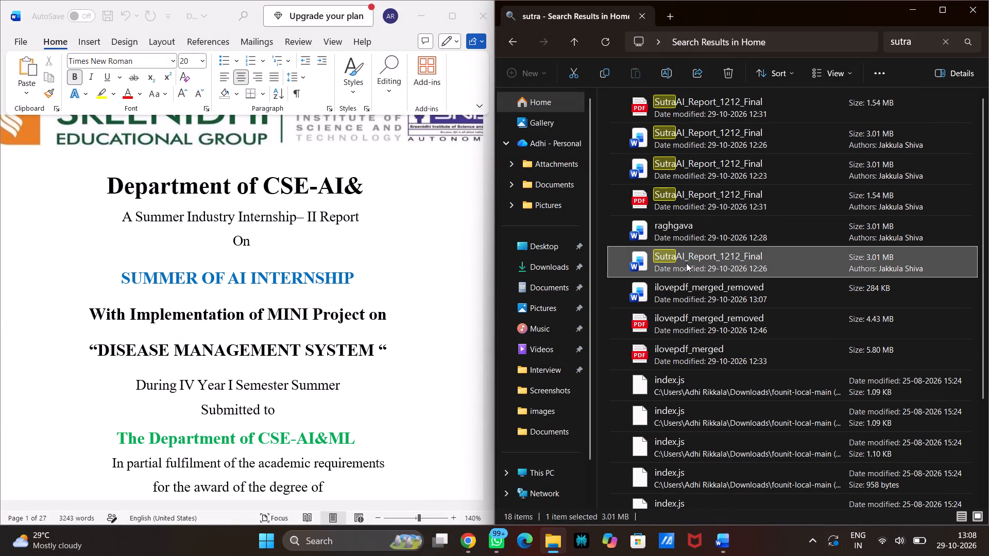
{"action": "double_click", "coordinate": [686, 263]}
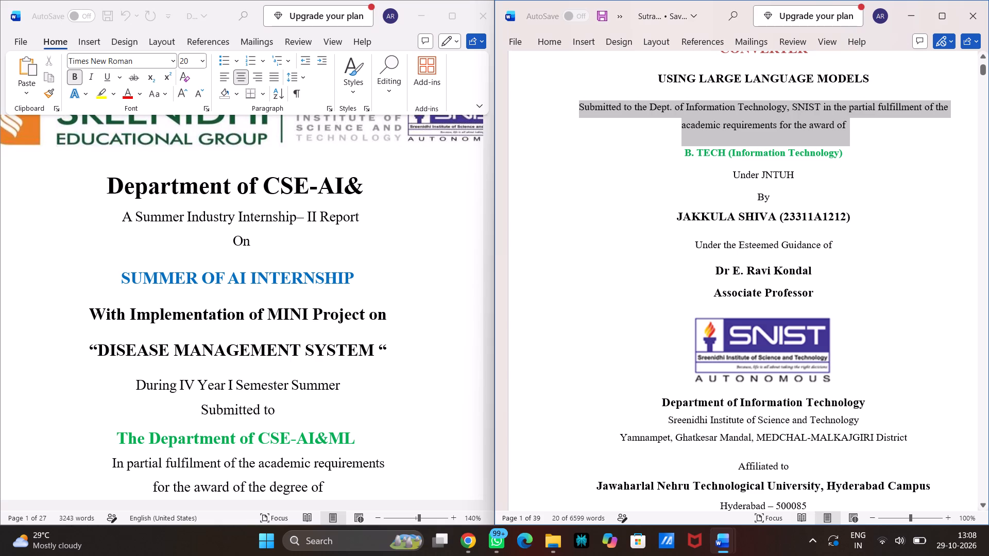
{"action": "left_click", "coordinate": [980, 6]}
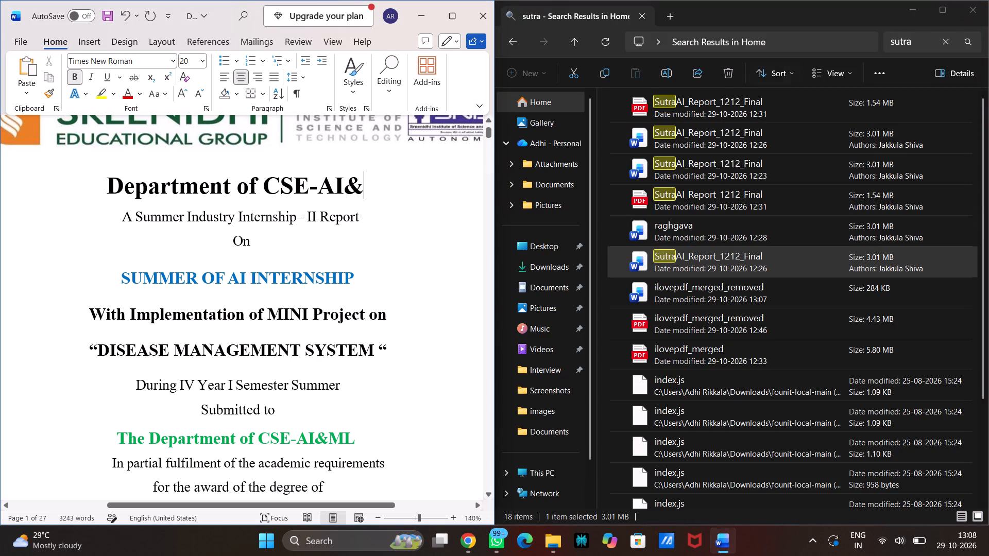
Open the converted ilovepdf_merged_removed Word document from the Downloads folder and place it side by side with the Disease Management System report.
{"action": "left_click", "coordinate": [943, 39]}
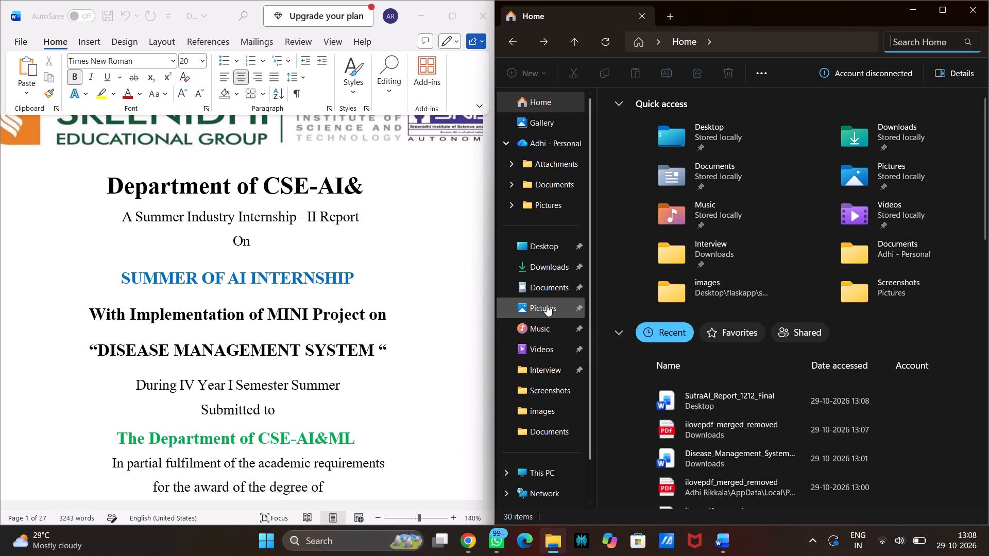
{"action": "left_click", "coordinate": [538, 266]}
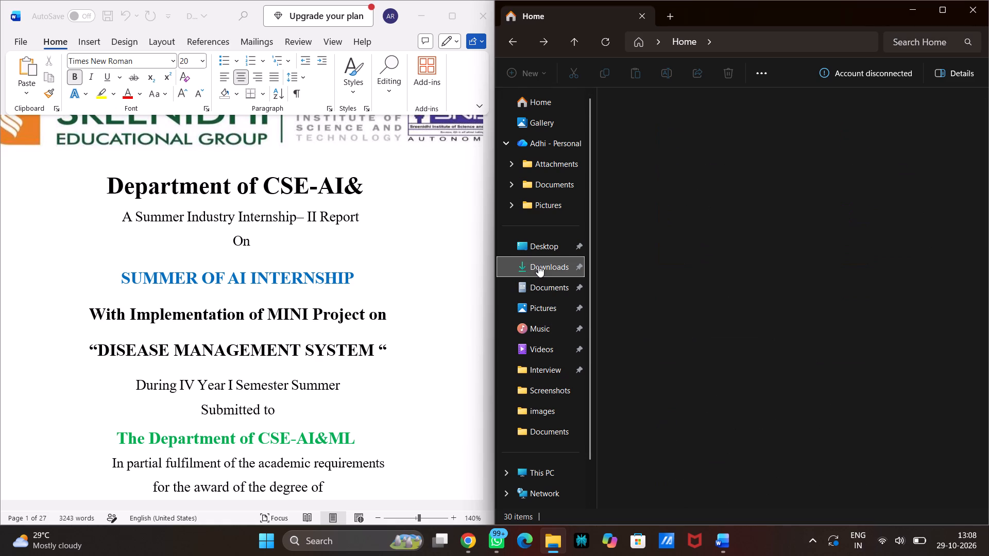
{"action": "double_click", "coordinate": [660, 174]}
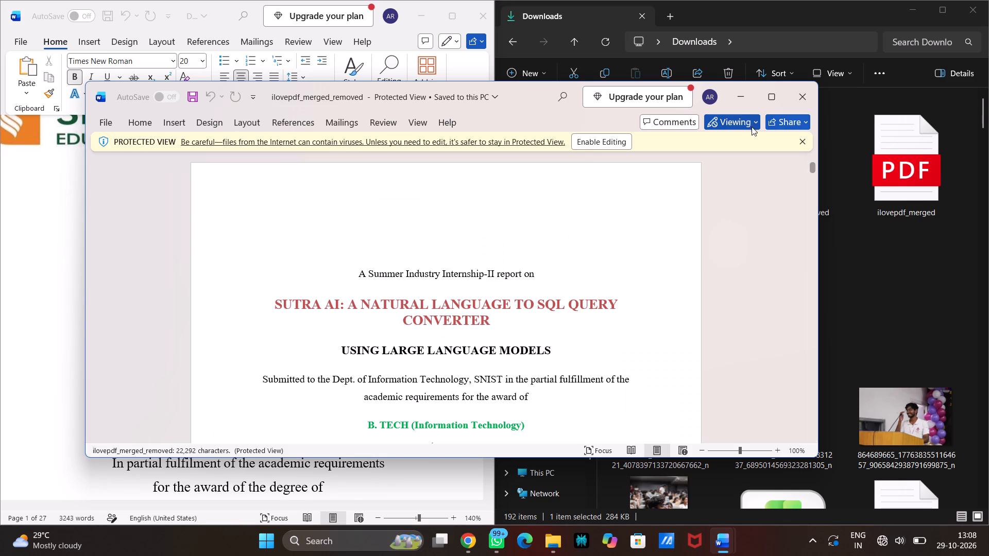
{"action": "left_click", "coordinate": [798, 143]}
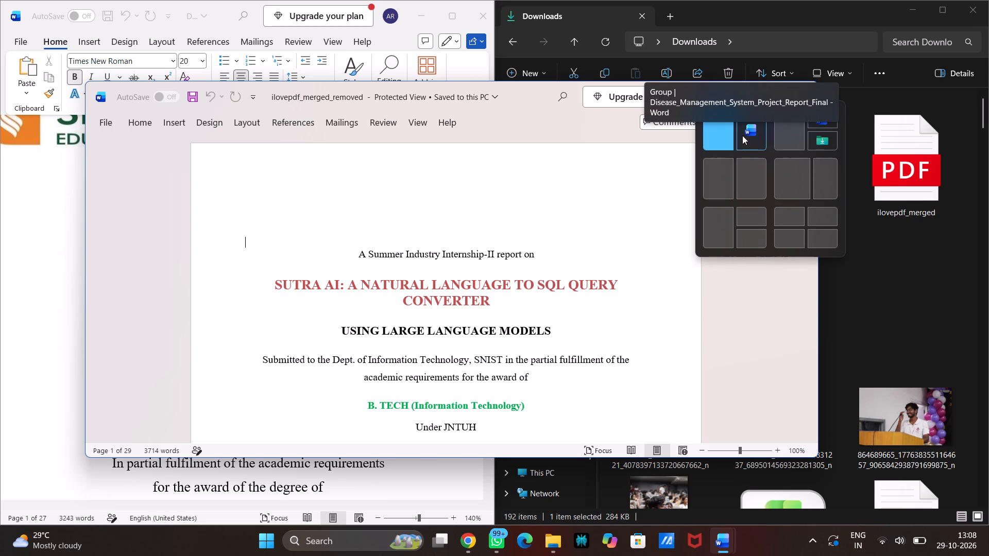
{"action": "left_click", "coordinate": [742, 135]}
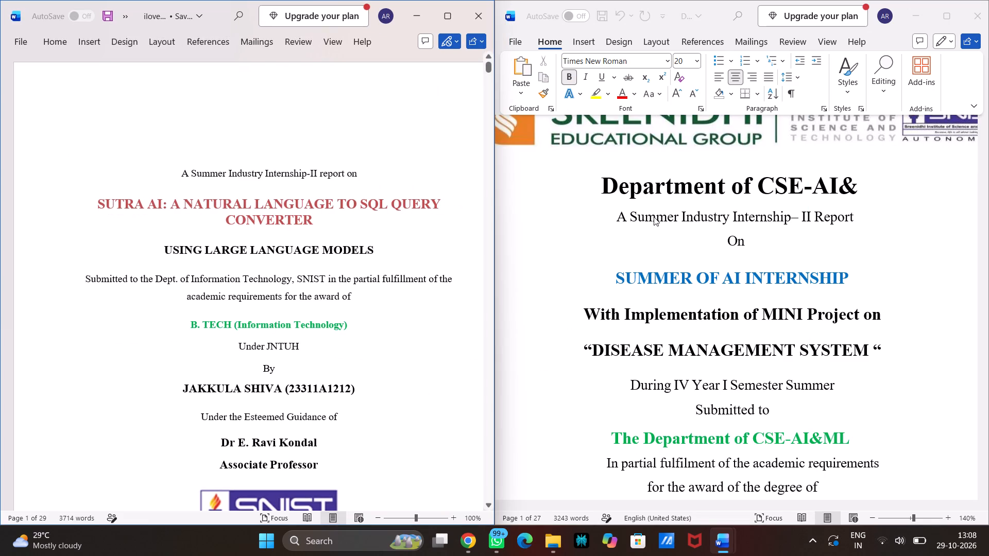
Compare the cover and certificate pages of the converted document with the Disease Management System report's cover page.
{"action": "scroll", "coordinate": [399, 237], "scroll_direction": "down", "scroll_amount": 2}
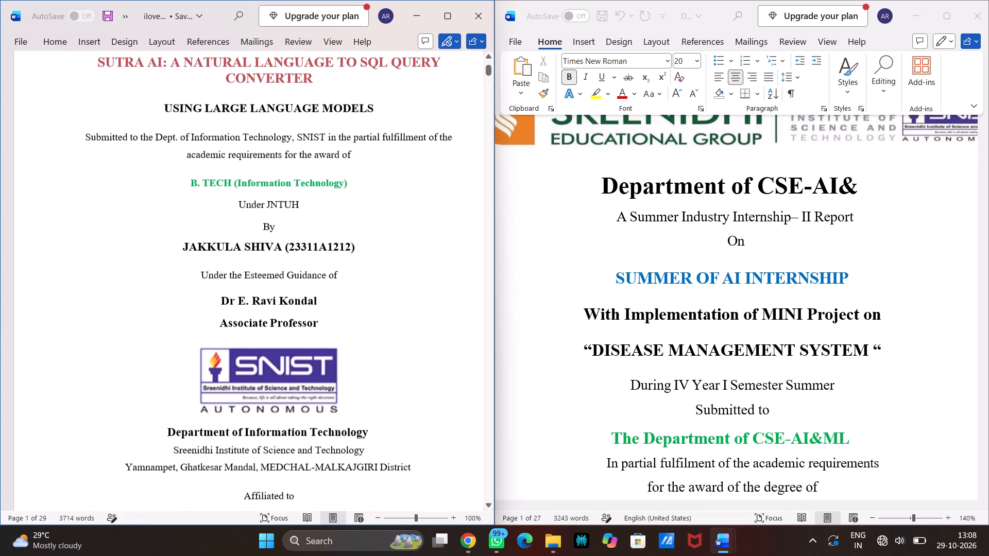
{"action": "scroll", "coordinate": [399, 237], "scroll_direction": "down", "scroll_amount": 1}
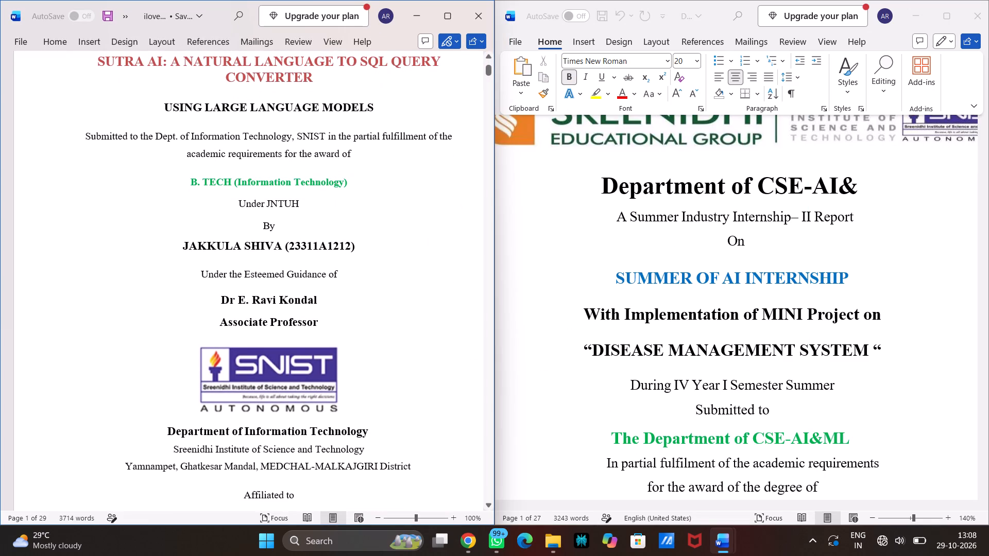
{"action": "scroll", "coordinate": [332, 213], "scroll_direction": "down", "scroll_amount": 4, "text": "ctrl"}
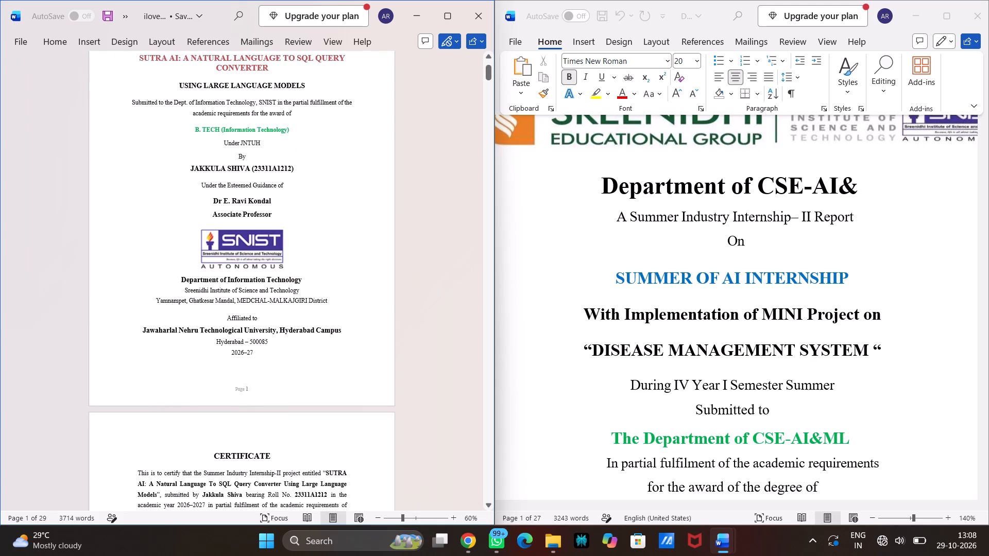
{"action": "scroll", "coordinate": [364, 171], "scroll_direction": "up", "scroll_amount": 2}
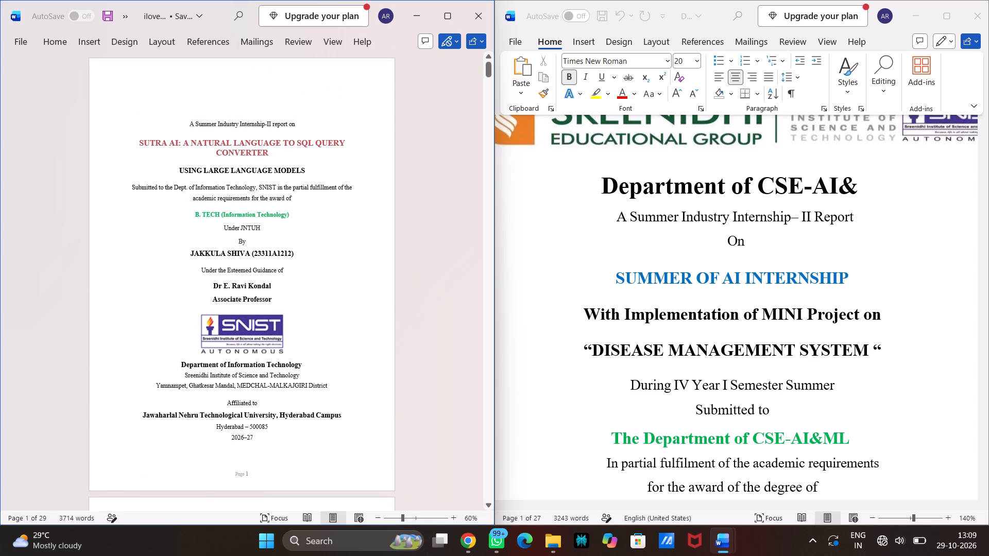
{"action": "left_click", "coordinate": [253, 203]}
{"action": "scroll", "coordinate": [325, 291], "scroll_direction": "down", "scroll_amount": 4}
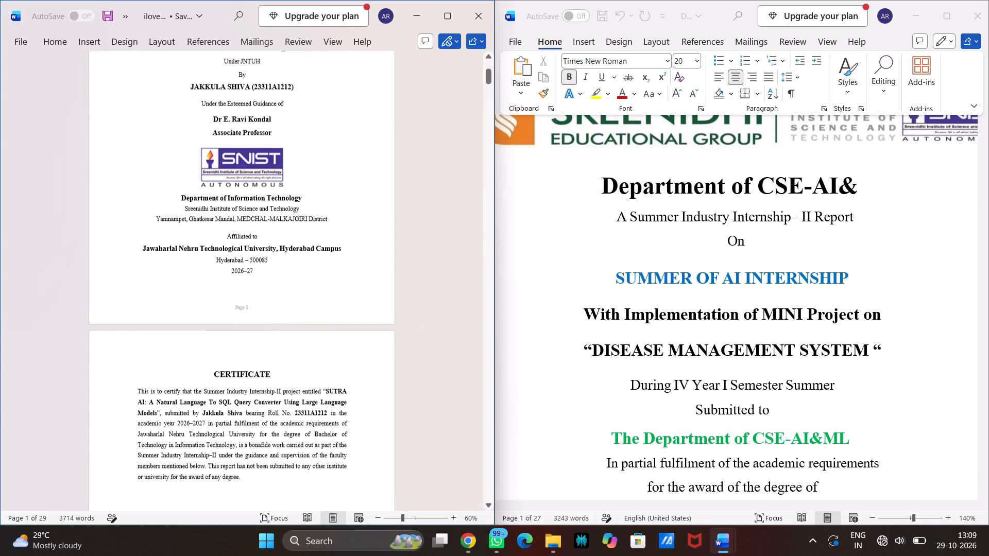
{"action": "left_click", "coordinate": [325, 291]}
{"action": "scroll", "coordinate": [325, 291], "scroll_direction": "down", "scroll_amount": 2}
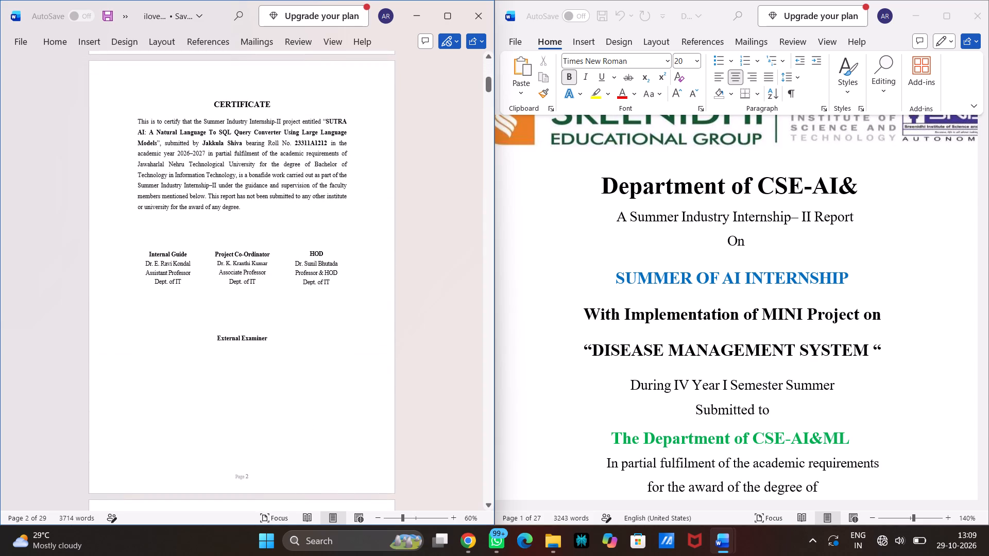
{"action": "scroll", "coordinate": [325, 291], "scroll_direction": "up", "scroll_amount": 3}
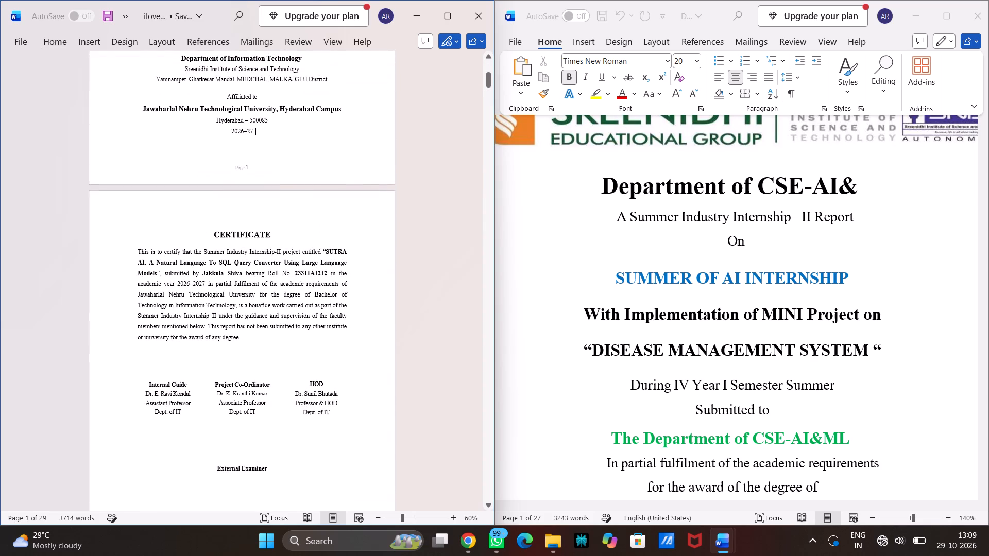
{"action": "scroll", "coordinate": [334, 195], "scroll_direction": "up", "scroll_amount": 4}
{"action": "scroll", "coordinate": [334, 195], "scroll_direction": "up", "scroll_amount": 1, "text": "ctrl"}
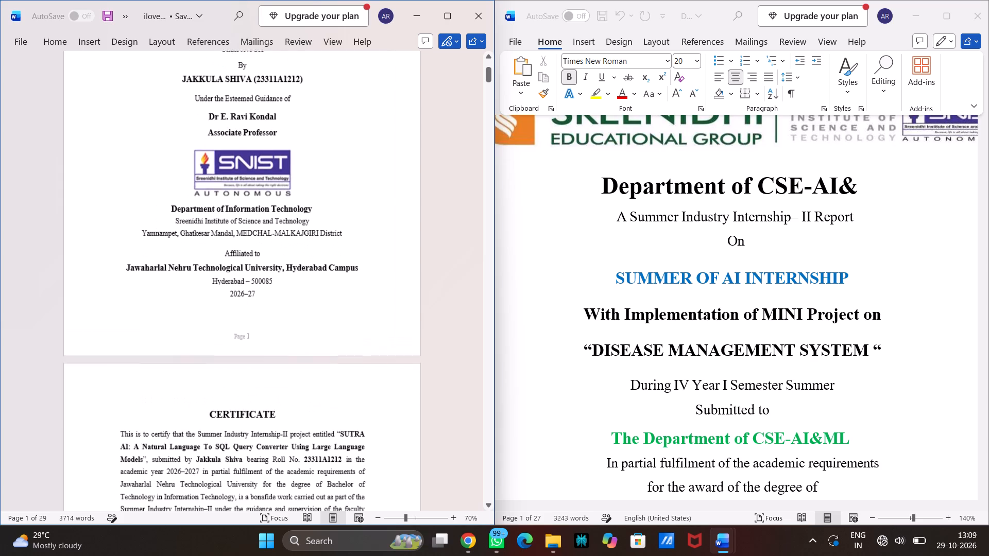
{"action": "scroll", "coordinate": [334, 195], "scroll_direction": "up", "scroll_amount": 3}
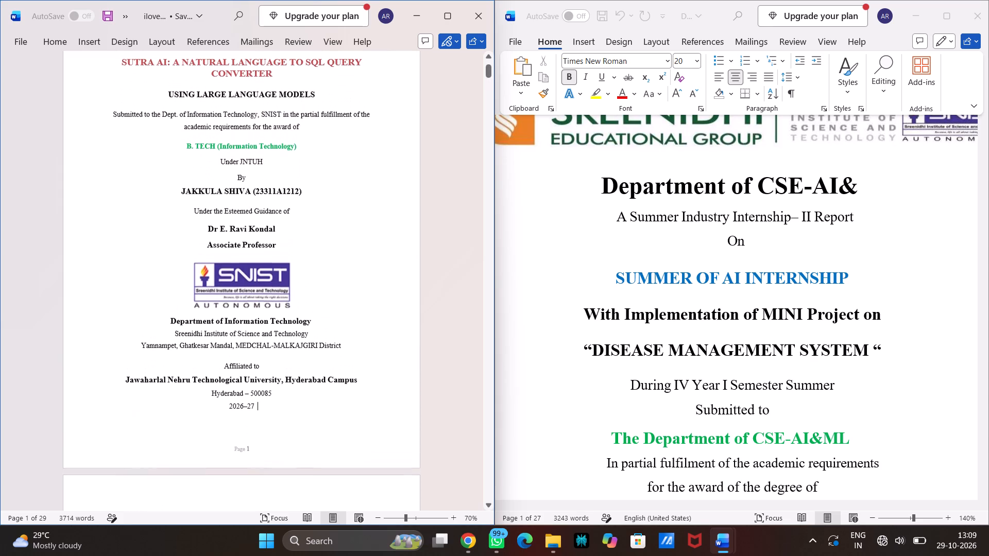
{"action": "scroll", "coordinate": [611, 322], "scroll_direction": "down", "scroll_amount": 2}
{"action": "scroll", "coordinate": [611, 322], "scroll_direction": "down", "scroll_amount": 4, "text": "ctrl"}
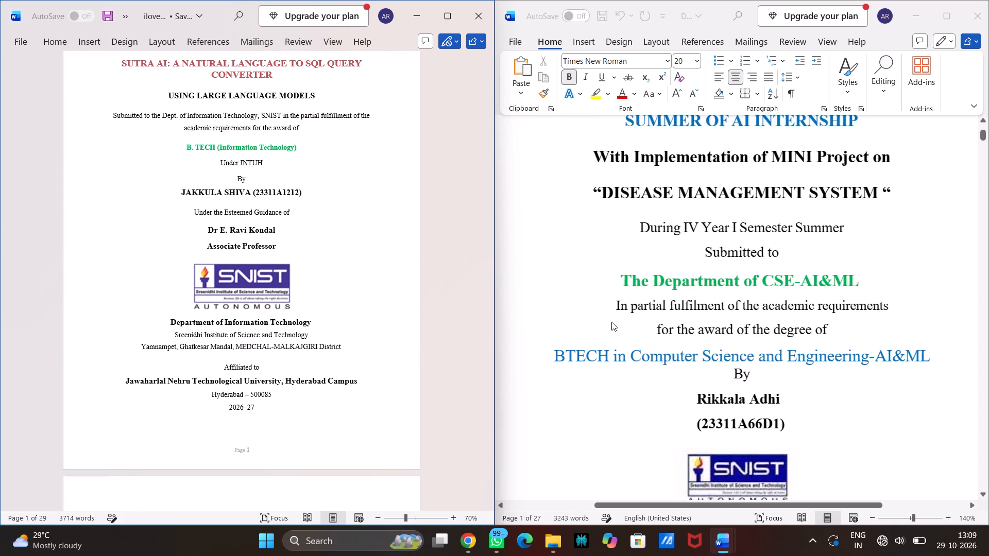
{"action": "scroll", "coordinate": [611, 322], "scroll_direction": "down", "scroll_amount": 2, "text": "ctrl"}
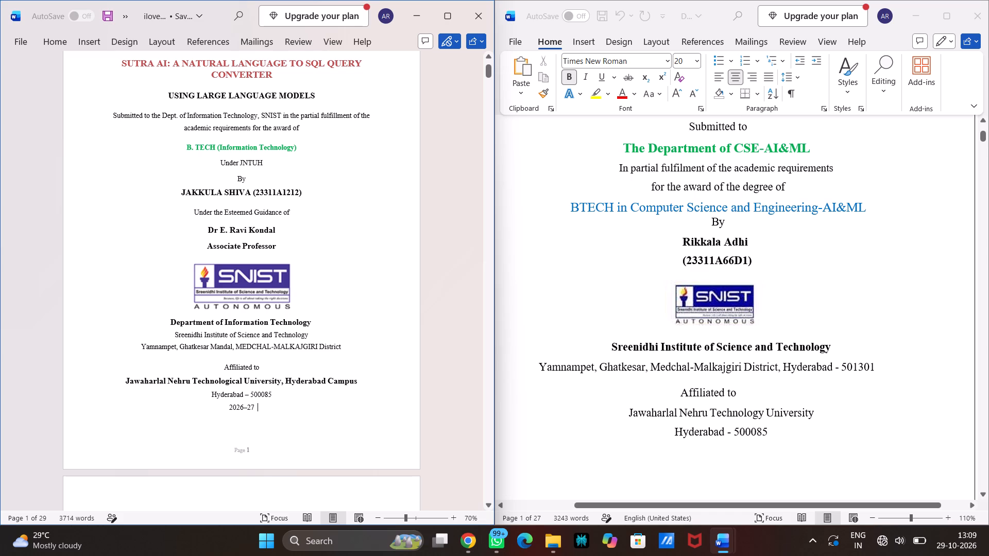
Review the converted document from the certificate through the acknowledgement, abstract and system requirements pages, and return to its cover page.
{"action": "scroll", "coordinate": [306, 191], "scroll_direction": "down", "scroll_amount": 6}
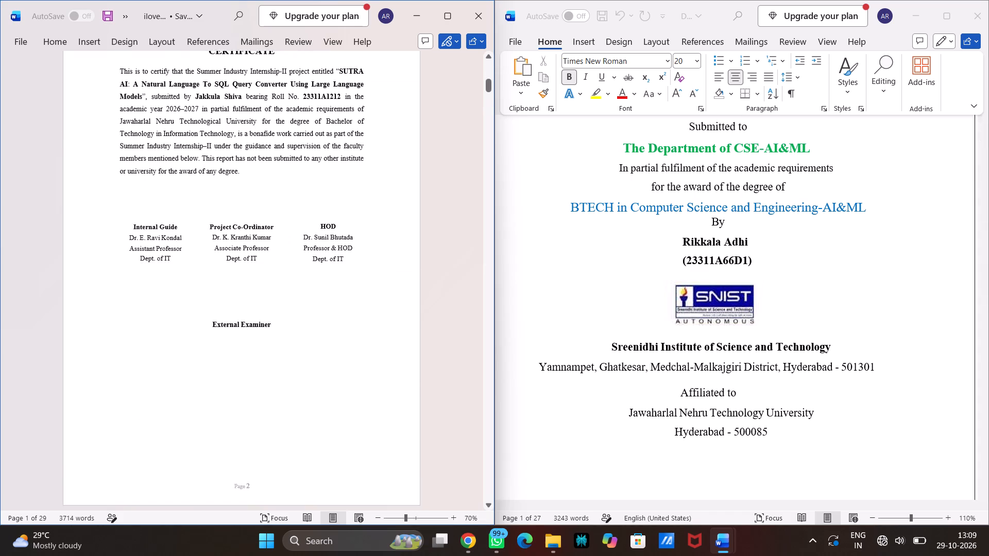
{"action": "scroll", "coordinate": [306, 191], "scroll_direction": "down", "scroll_amount": 9}
{"action": "scroll", "coordinate": [306, 191], "scroll_direction": "right", "scroll_amount": 1}
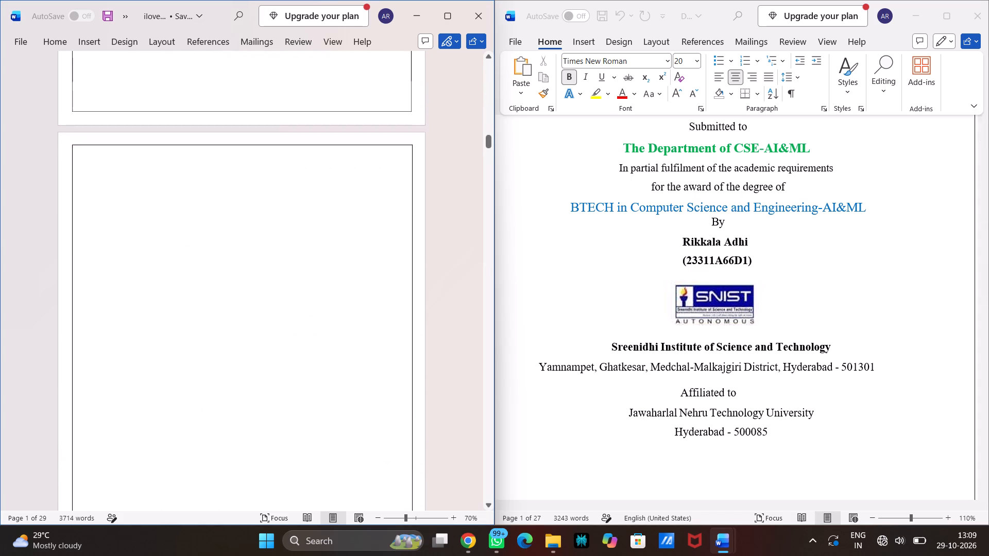
{"action": "scroll", "coordinate": [306, 191], "scroll_direction": "right", "scroll_amount": 1}
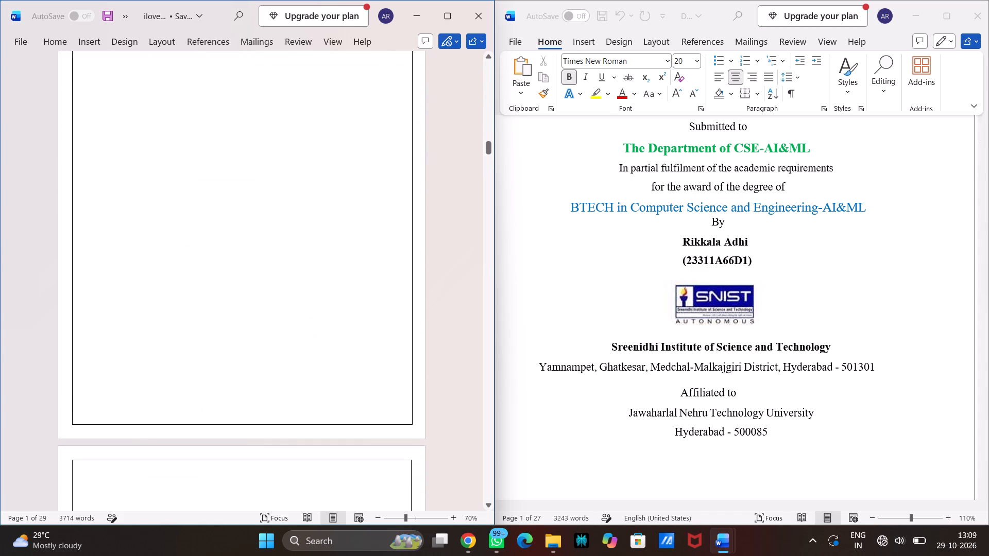
{"action": "scroll", "coordinate": [288, 269], "scroll_direction": "down", "scroll_amount": 6}
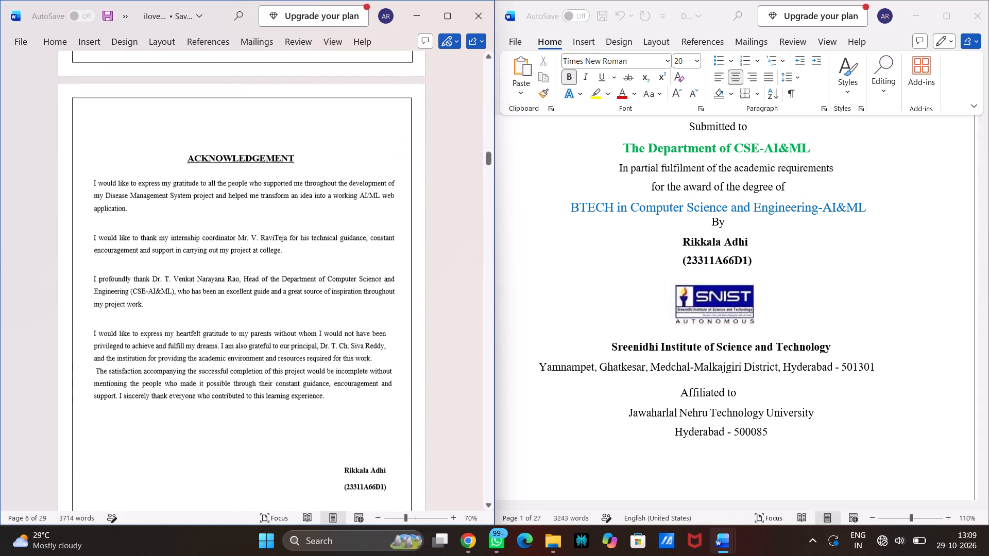
{"action": "scroll", "coordinate": [288, 269], "scroll_direction": "down", "scroll_amount": 4}
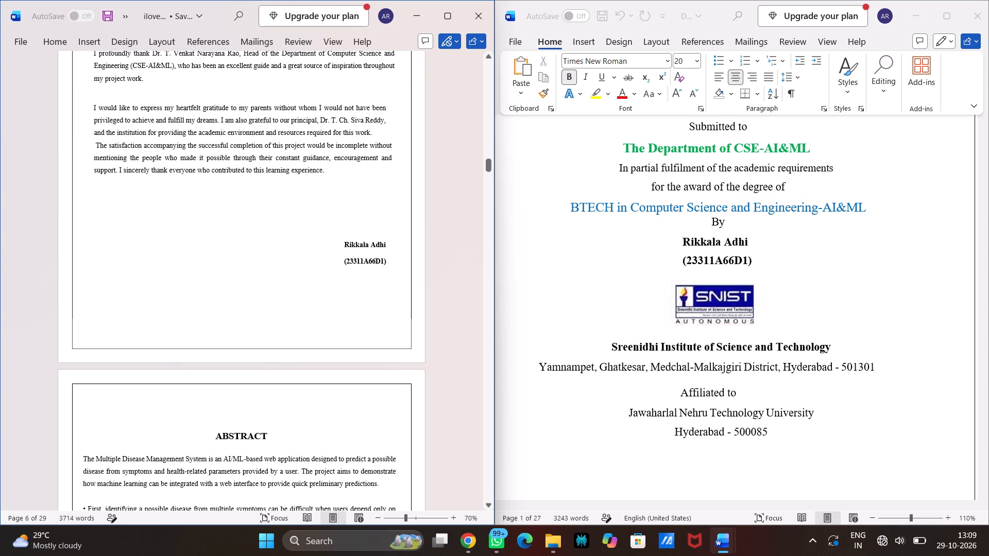
{"action": "scroll", "coordinate": [370, 238], "scroll_direction": "down", "scroll_amount": 1}
{"action": "left_click", "coordinate": [370, 225]}
{"action": "scroll", "coordinate": [370, 225], "scroll_direction": "down", "scroll_amount": 1}
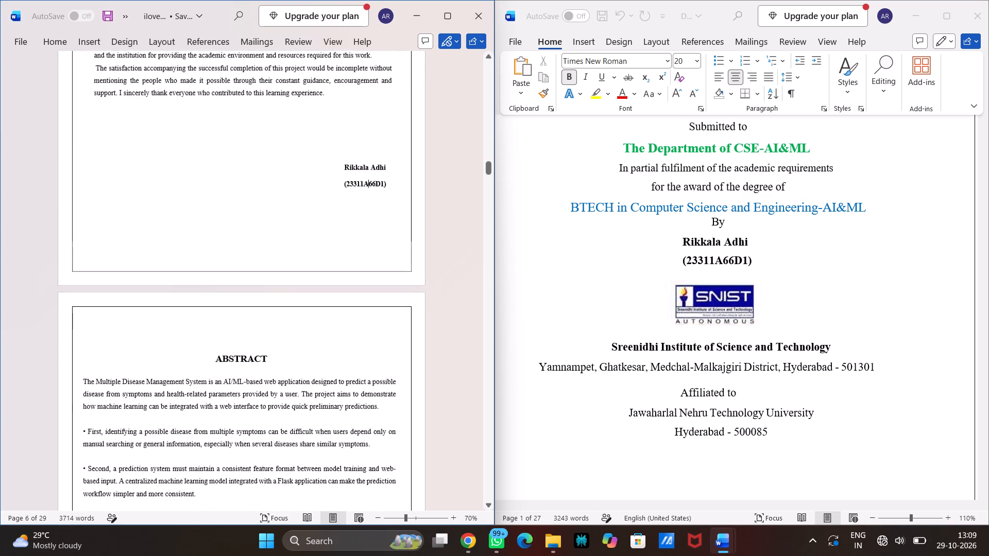
{"action": "scroll", "coordinate": [370, 225], "scroll_direction": "down", "scroll_amount": 1}
{"action": "scroll", "coordinate": [186, 330], "scroll_direction": "down", "scroll_amount": 1}
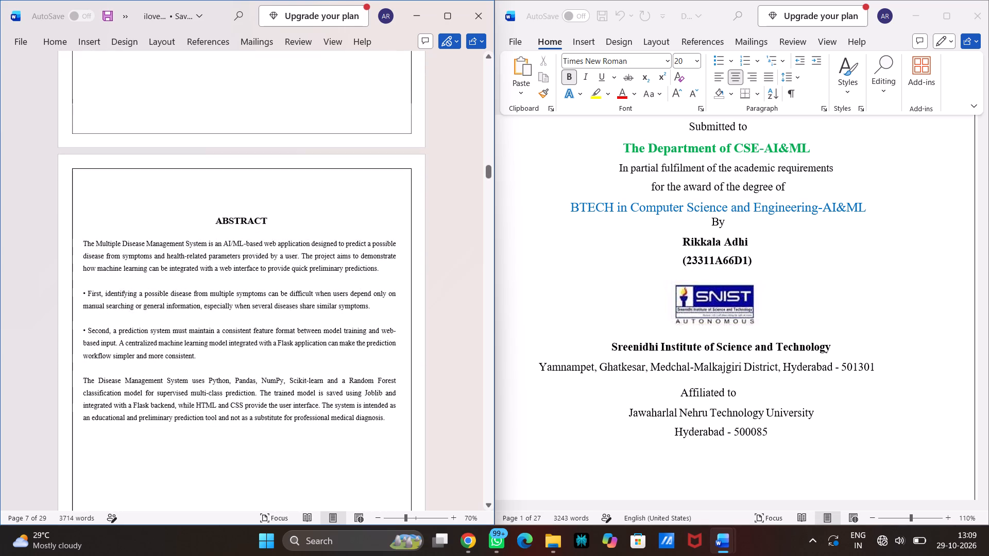
{"action": "scroll", "coordinate": [186, 330], "scroll_direction": "down", "scroll_amount": 1}
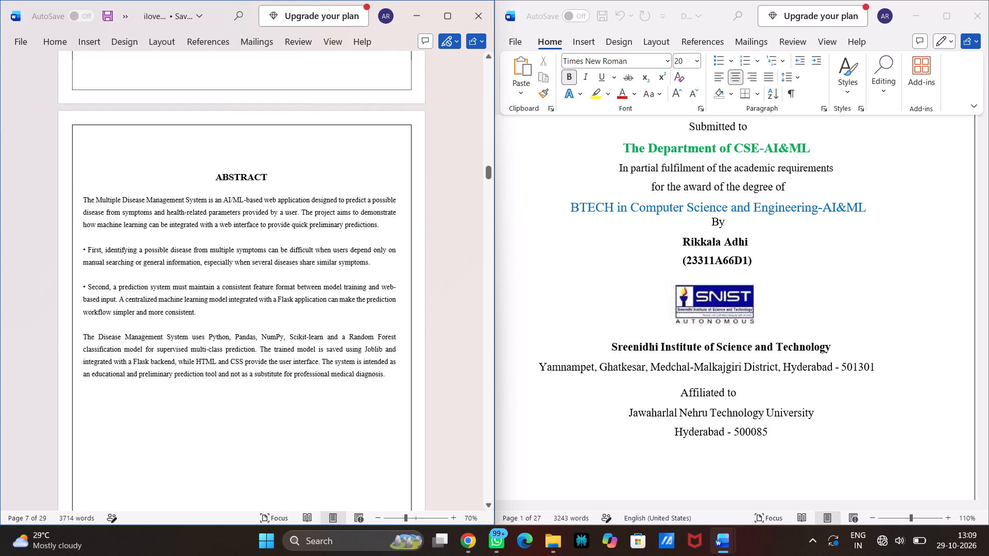
{"action": "scroll", "coordinate": [186, 330], "scroll_direction": "down", "scroll_amount": 6}
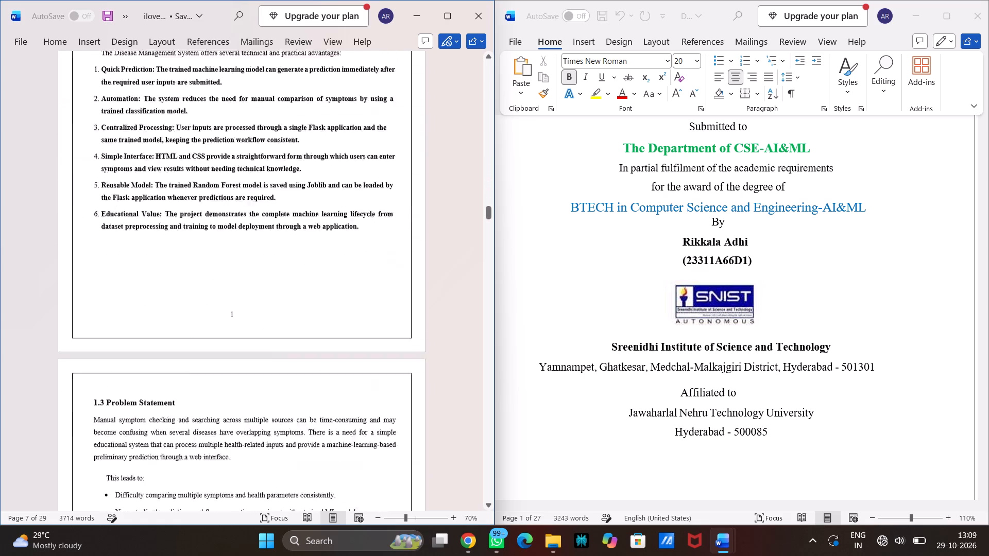
{"action": "scroll", "coordinate": [186, 330], "scroll_direction": "down", "scroll_amount": 8}
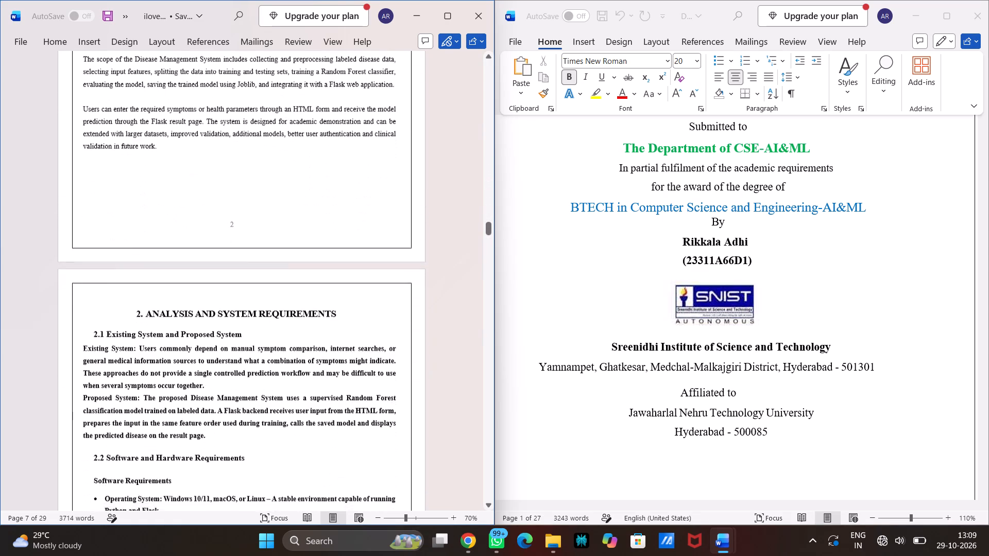
{"action": "scroll", "coordinate": [186, 330], "scroll_direction": "down", "scroll_amount": 8}
{"action": "scroll", "coordinate": [186, 330], "scroll_direction": "up", "scroll_amount": 8}
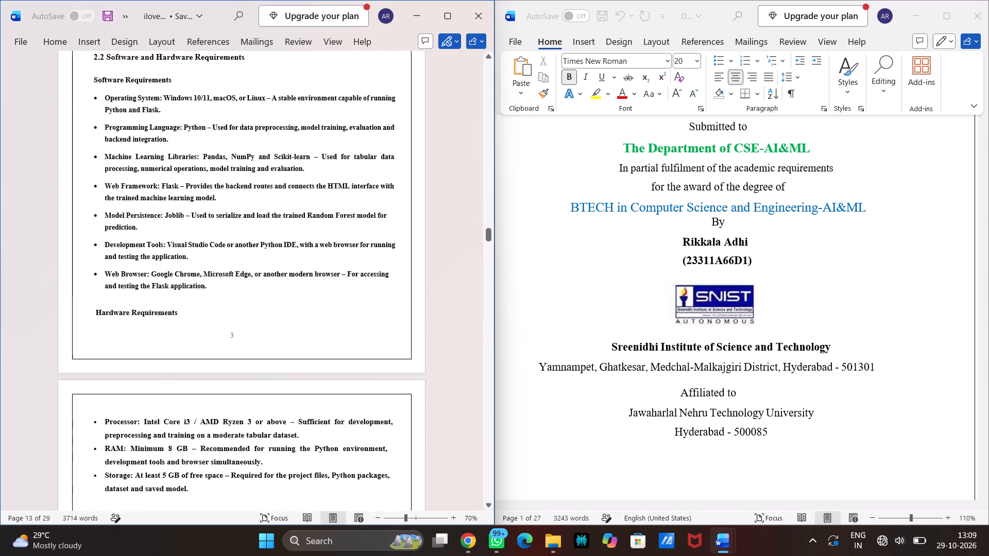
{"action": "scroll", "coordinate": [186, 330], "scroll_direction": "up", "scroll_amount": 11}
{"action": "scroll", "coordinate": [186, 330], "scroll_direction": "up", "scroll_amount": 18}
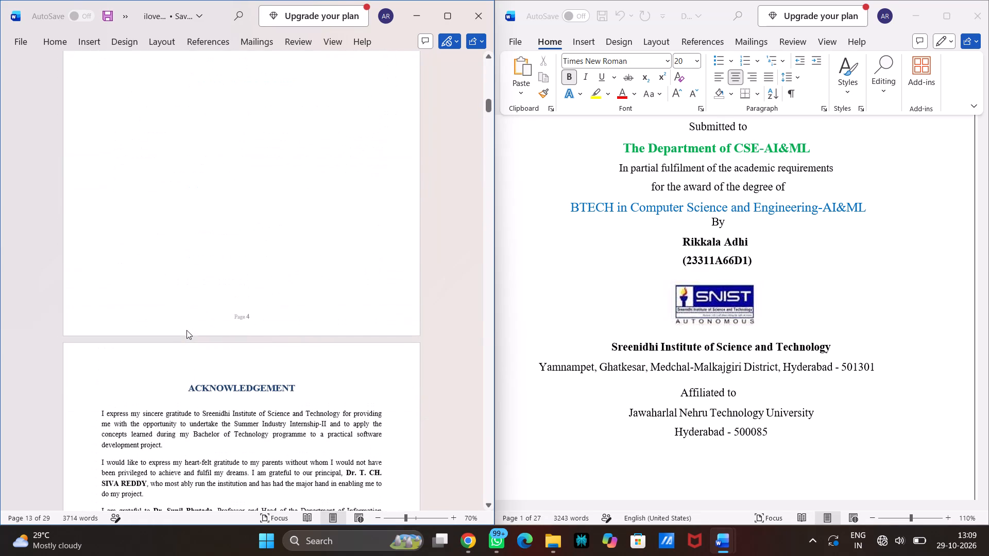
{"action": "scroll", "coordinate": [186, 330], "scroll_direction": "up", "scroll_amount": 12}
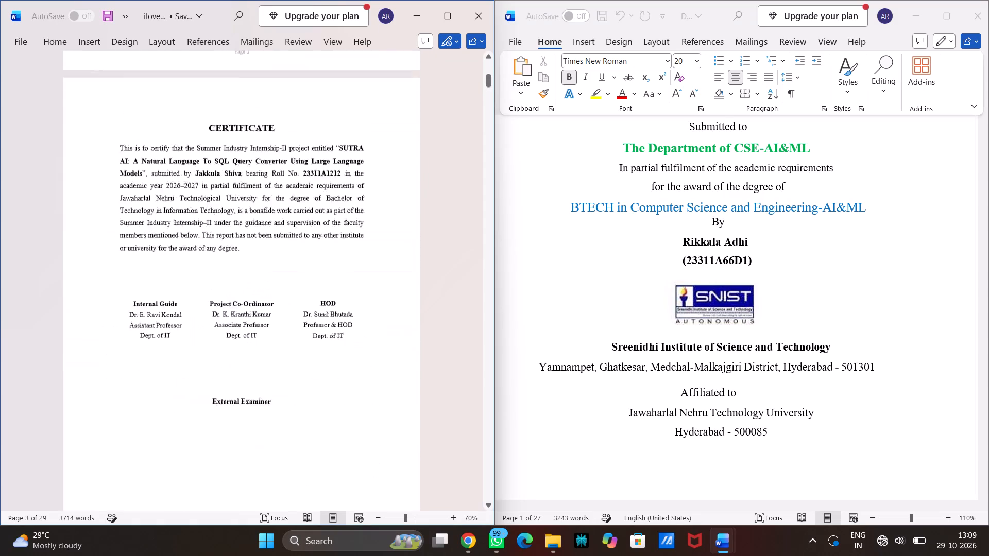
{"action": "scroll", "coordinate": [186, 330], "scroll_direction": "up", "scroll_amount": 8}
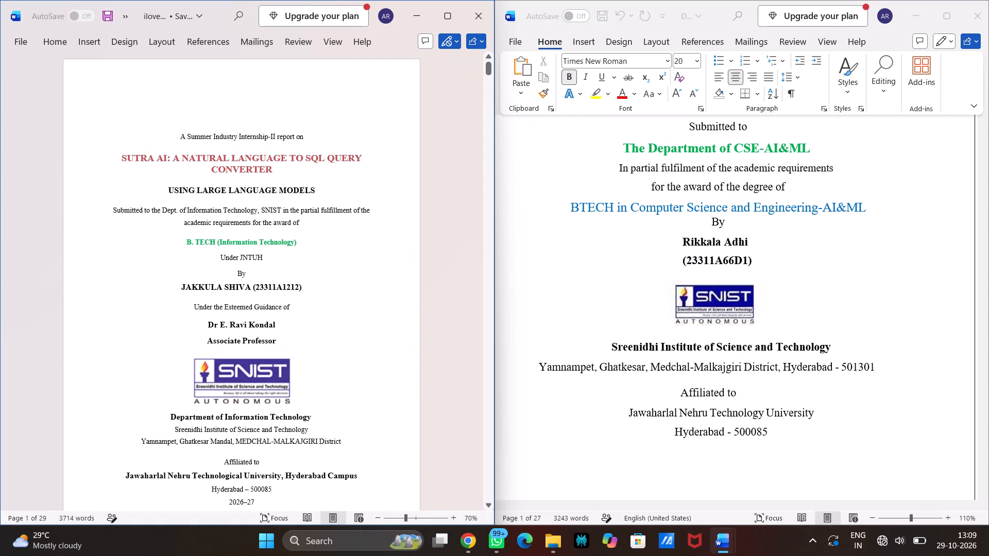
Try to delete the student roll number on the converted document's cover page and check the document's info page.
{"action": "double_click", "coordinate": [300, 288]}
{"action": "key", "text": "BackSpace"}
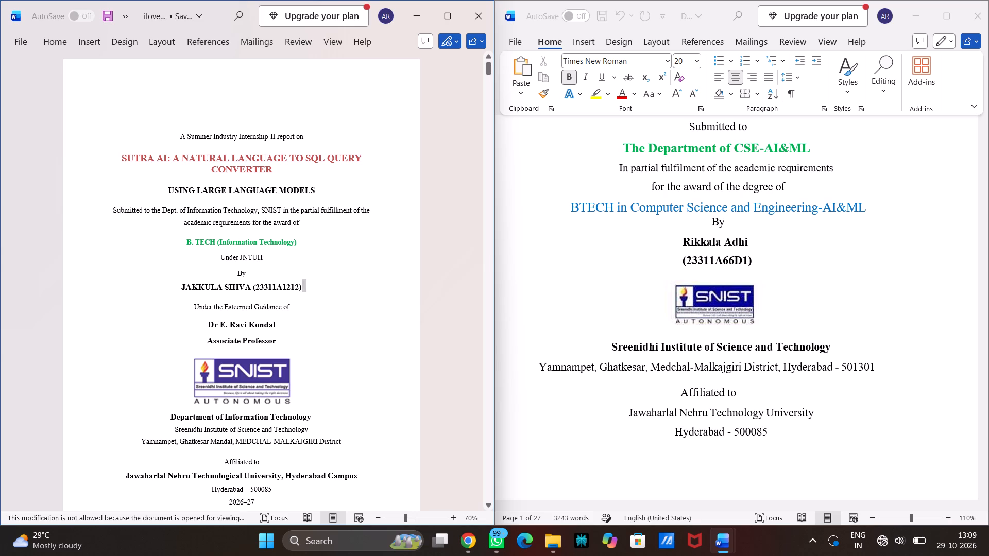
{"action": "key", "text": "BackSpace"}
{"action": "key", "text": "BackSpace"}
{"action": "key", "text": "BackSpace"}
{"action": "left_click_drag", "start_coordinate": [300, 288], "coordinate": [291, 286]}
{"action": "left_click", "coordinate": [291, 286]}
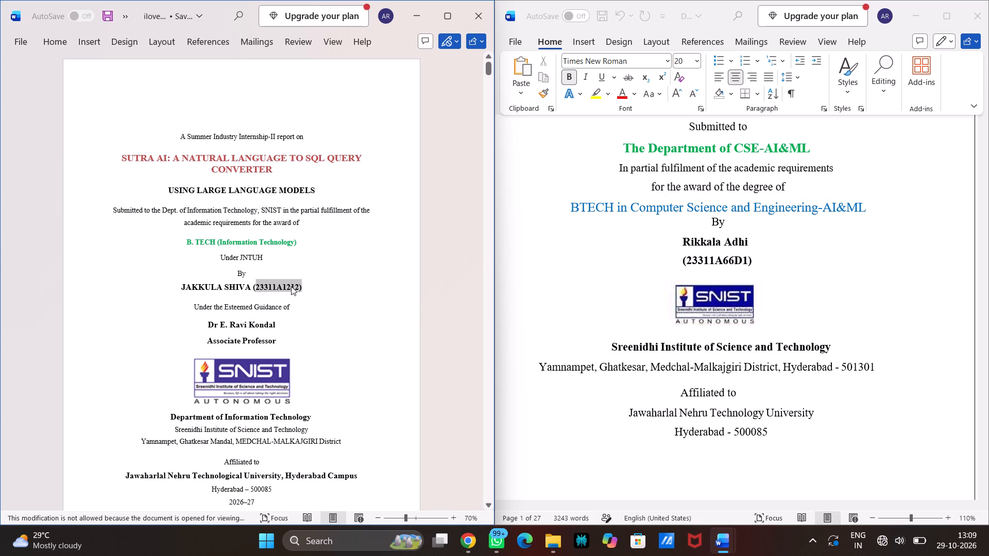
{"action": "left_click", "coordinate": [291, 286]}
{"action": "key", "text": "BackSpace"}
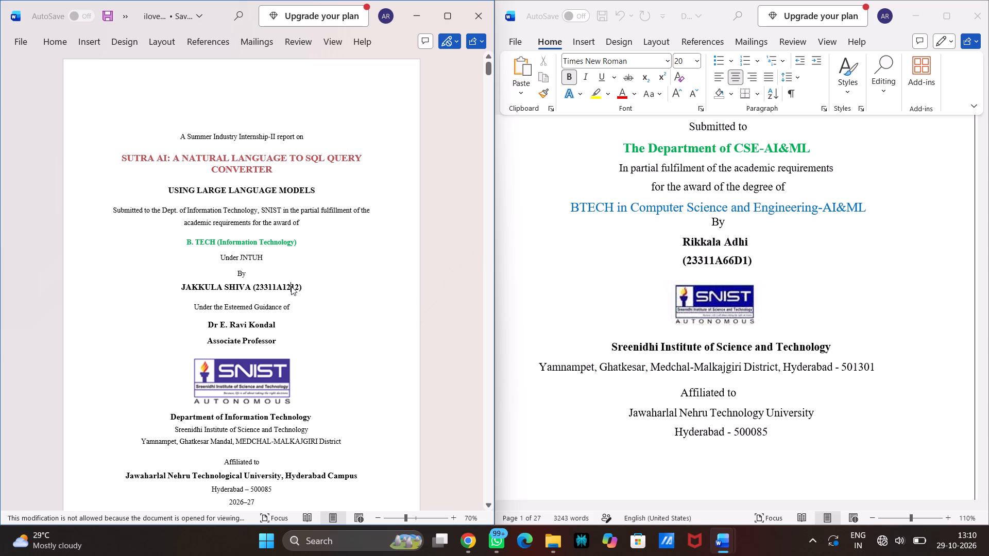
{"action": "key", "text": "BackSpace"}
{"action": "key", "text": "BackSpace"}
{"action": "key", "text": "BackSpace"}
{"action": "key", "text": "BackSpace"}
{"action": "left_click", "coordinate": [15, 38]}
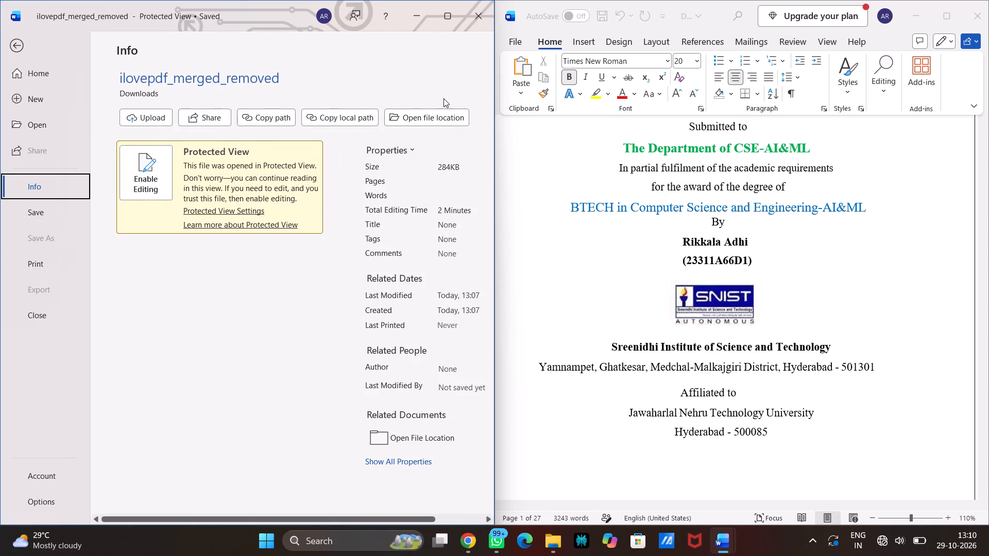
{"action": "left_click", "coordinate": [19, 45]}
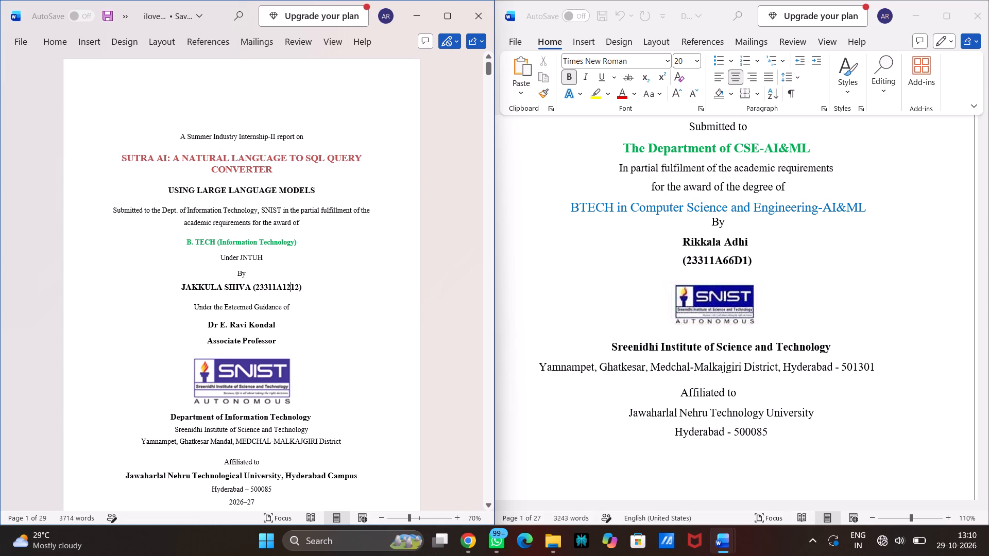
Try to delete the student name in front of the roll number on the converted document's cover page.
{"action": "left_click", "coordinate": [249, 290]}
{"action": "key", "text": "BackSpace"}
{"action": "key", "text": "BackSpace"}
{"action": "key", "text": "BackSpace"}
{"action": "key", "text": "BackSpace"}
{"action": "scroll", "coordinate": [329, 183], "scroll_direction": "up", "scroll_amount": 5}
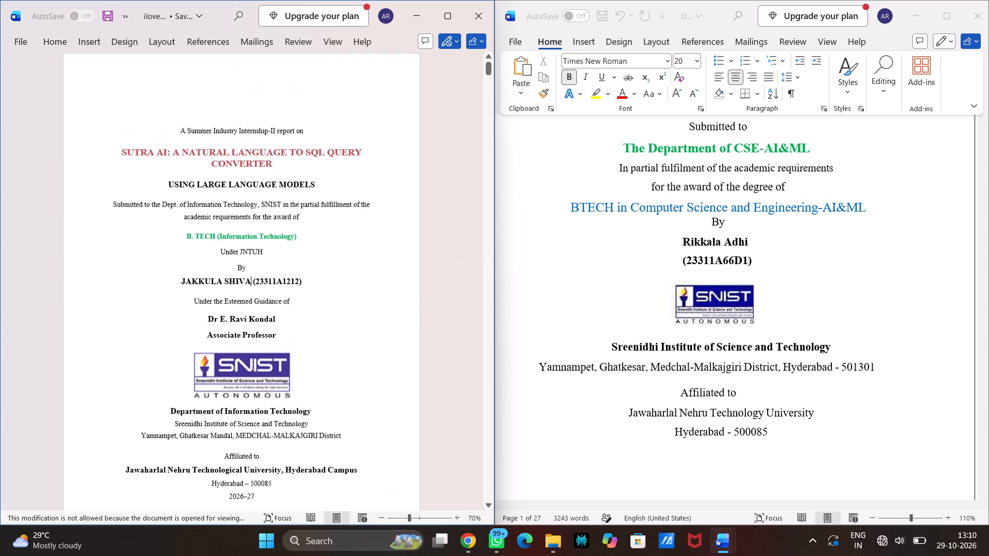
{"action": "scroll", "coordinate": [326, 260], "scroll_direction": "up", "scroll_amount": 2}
Maximise the converted document, examine its file details, info page and Home editing commands, and minimise it.
{"action": "left_click", "coordinate": [444, 13]}
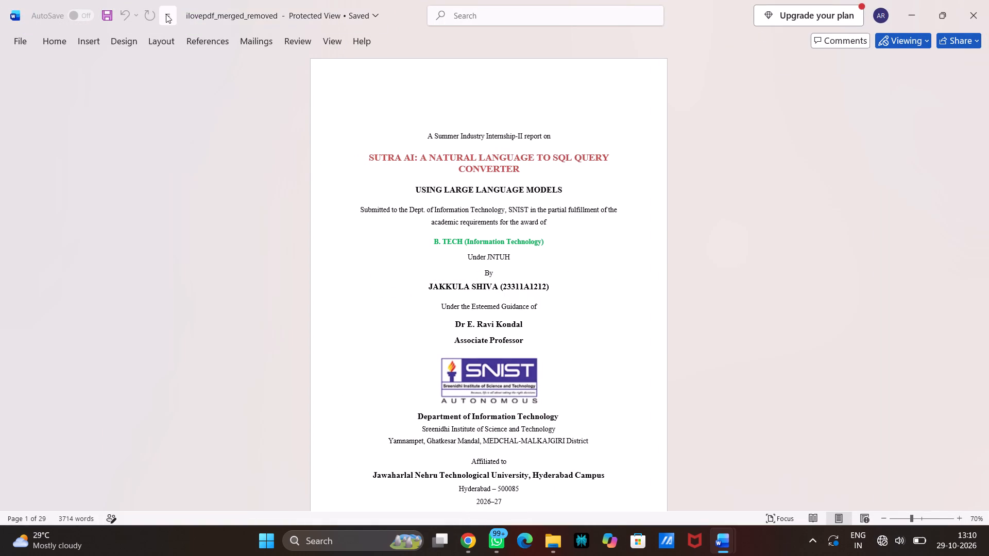
{"action": "left_click", "coordinate": [299, 14]}
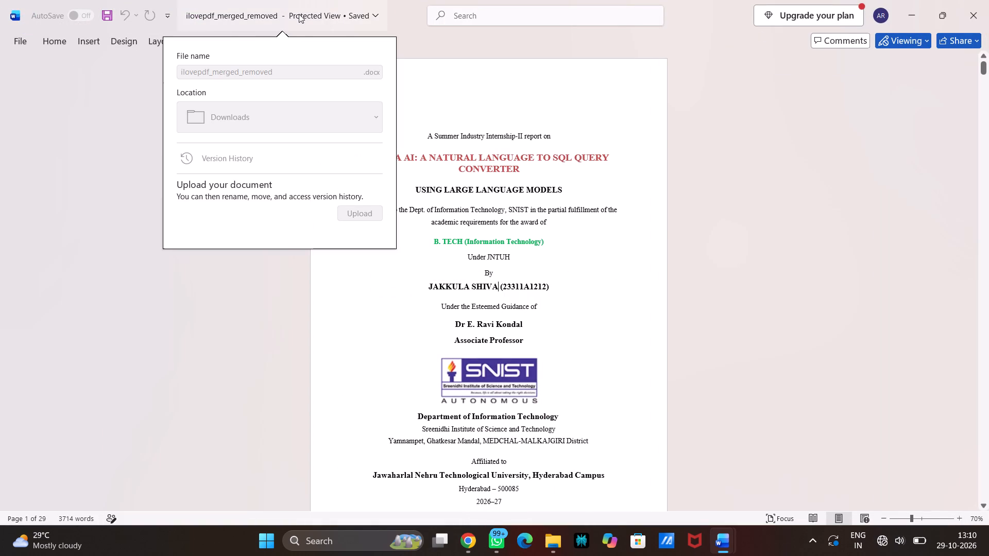
{"action": "left_click", "coordinate": [444, 183]}
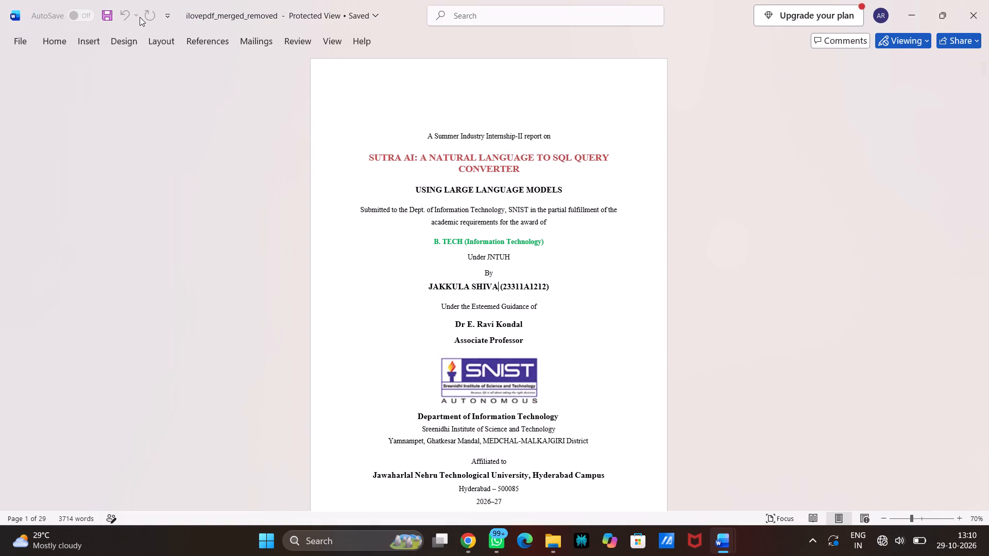
{"action": "left_click", "coordinate": [15, 49]}
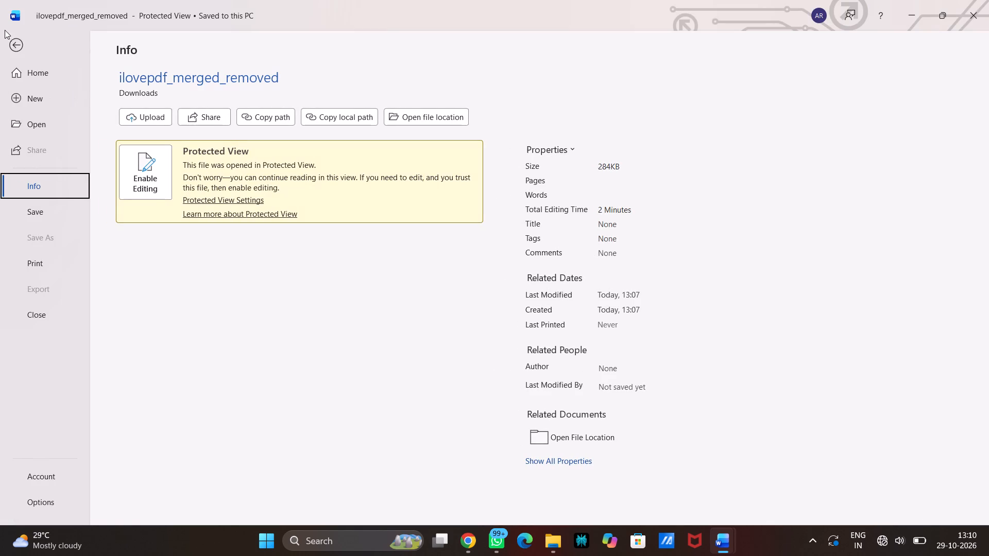
{"action": "left_click", "coordinate": [10, 37]}
{"action": "left_click", "coordinate": [54, 45]}
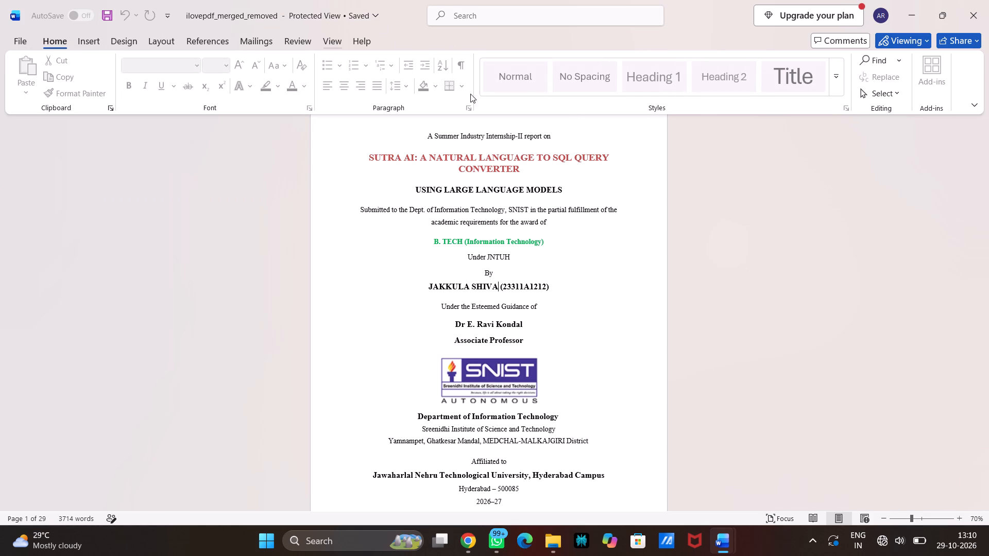
{"action": "left_click", "coordinate": [903, 9]}
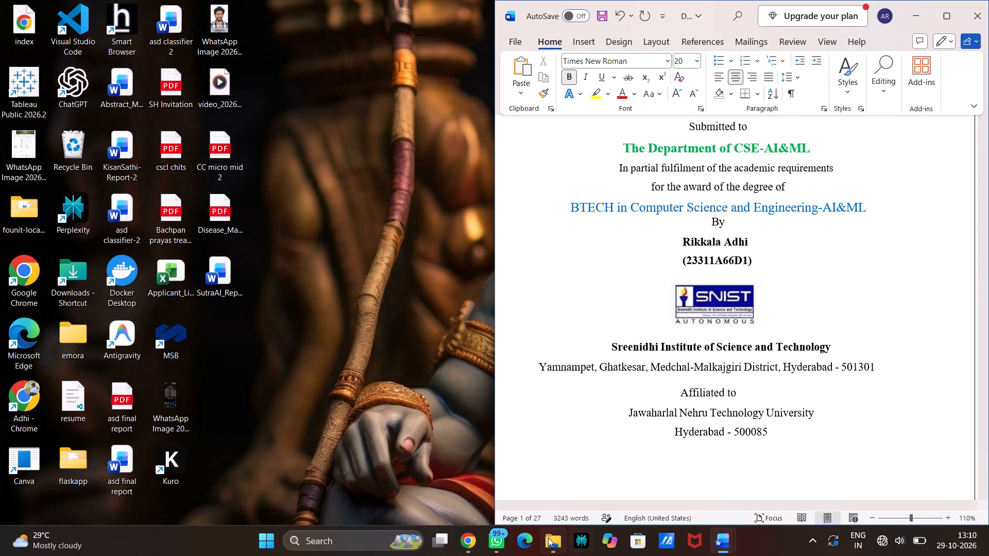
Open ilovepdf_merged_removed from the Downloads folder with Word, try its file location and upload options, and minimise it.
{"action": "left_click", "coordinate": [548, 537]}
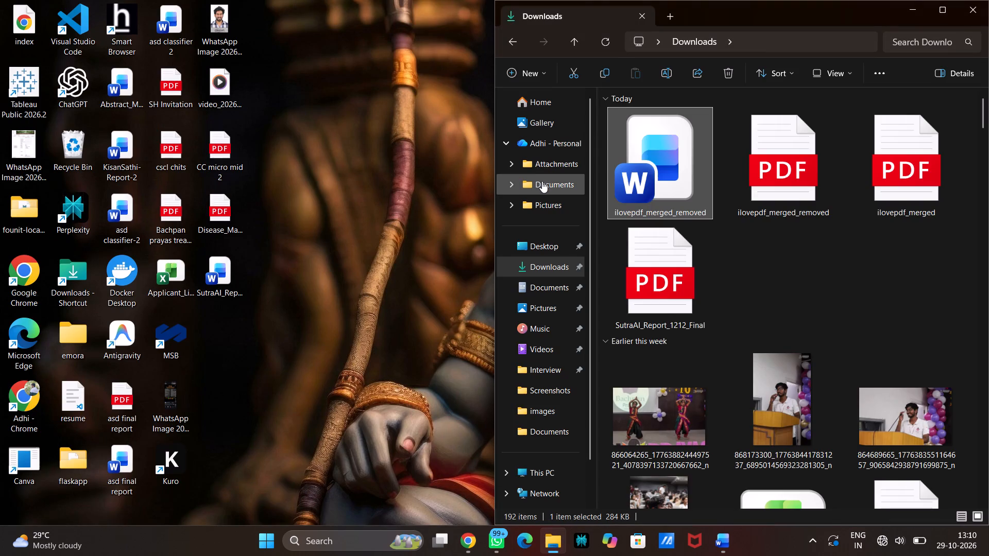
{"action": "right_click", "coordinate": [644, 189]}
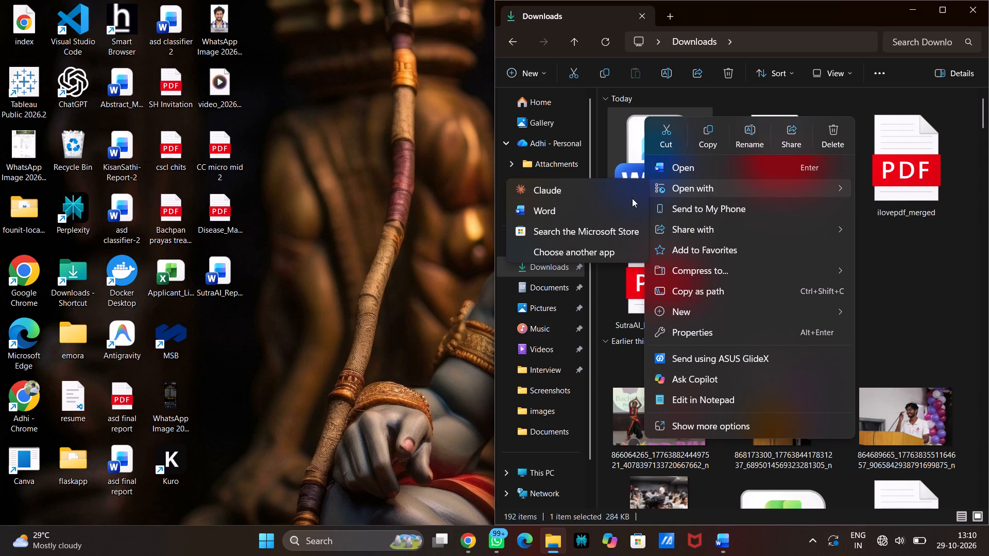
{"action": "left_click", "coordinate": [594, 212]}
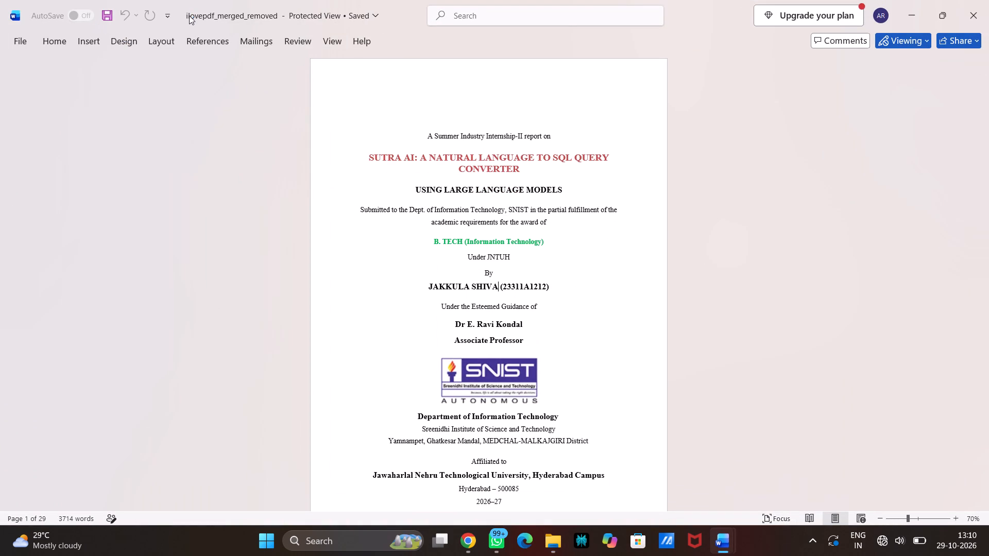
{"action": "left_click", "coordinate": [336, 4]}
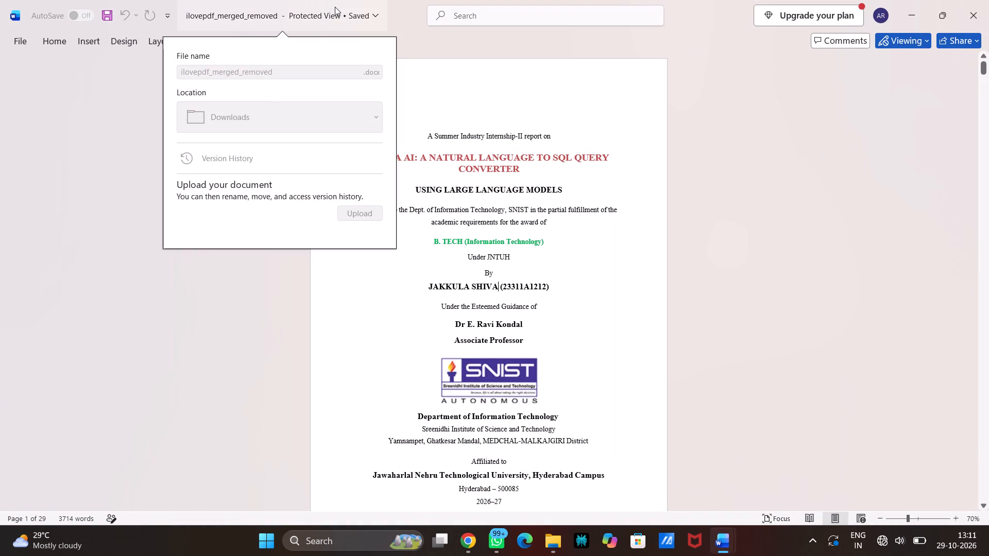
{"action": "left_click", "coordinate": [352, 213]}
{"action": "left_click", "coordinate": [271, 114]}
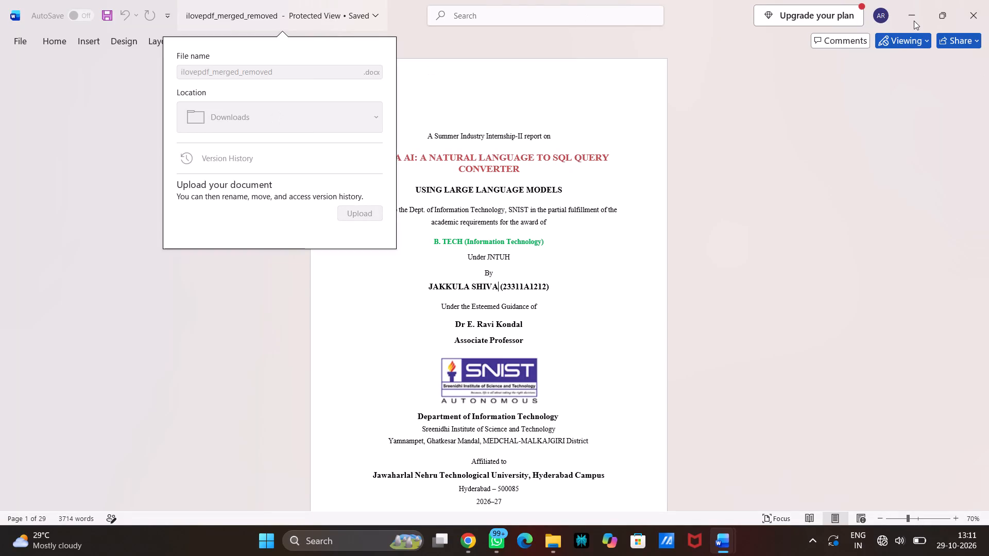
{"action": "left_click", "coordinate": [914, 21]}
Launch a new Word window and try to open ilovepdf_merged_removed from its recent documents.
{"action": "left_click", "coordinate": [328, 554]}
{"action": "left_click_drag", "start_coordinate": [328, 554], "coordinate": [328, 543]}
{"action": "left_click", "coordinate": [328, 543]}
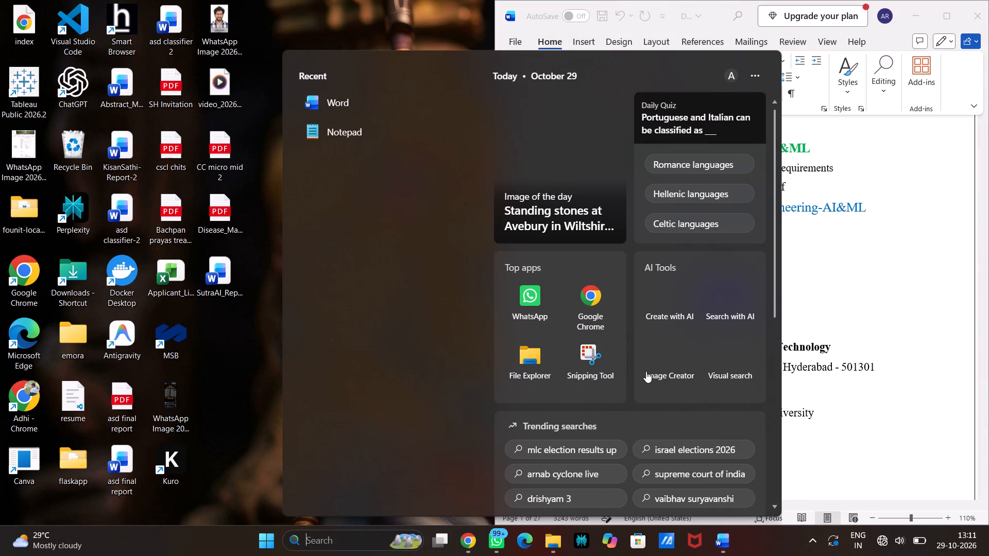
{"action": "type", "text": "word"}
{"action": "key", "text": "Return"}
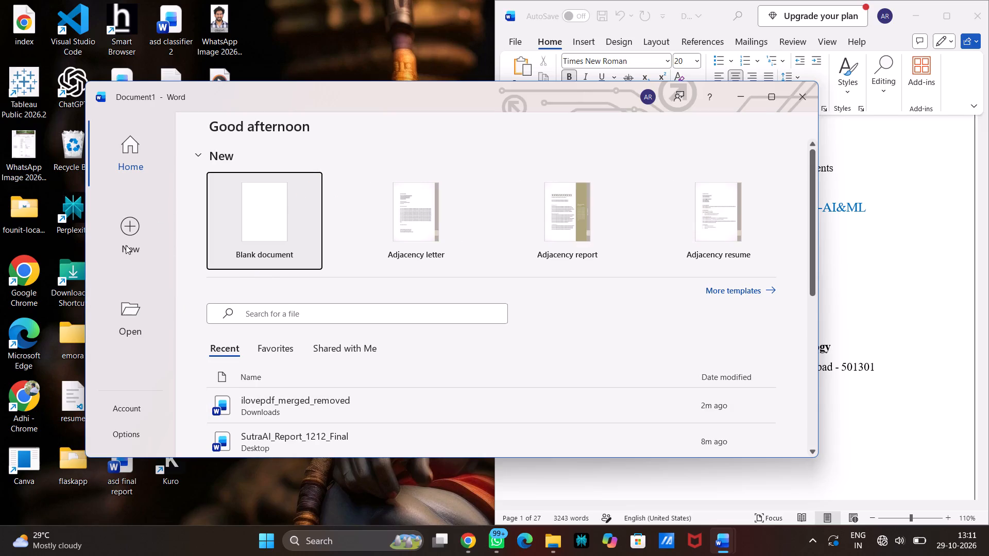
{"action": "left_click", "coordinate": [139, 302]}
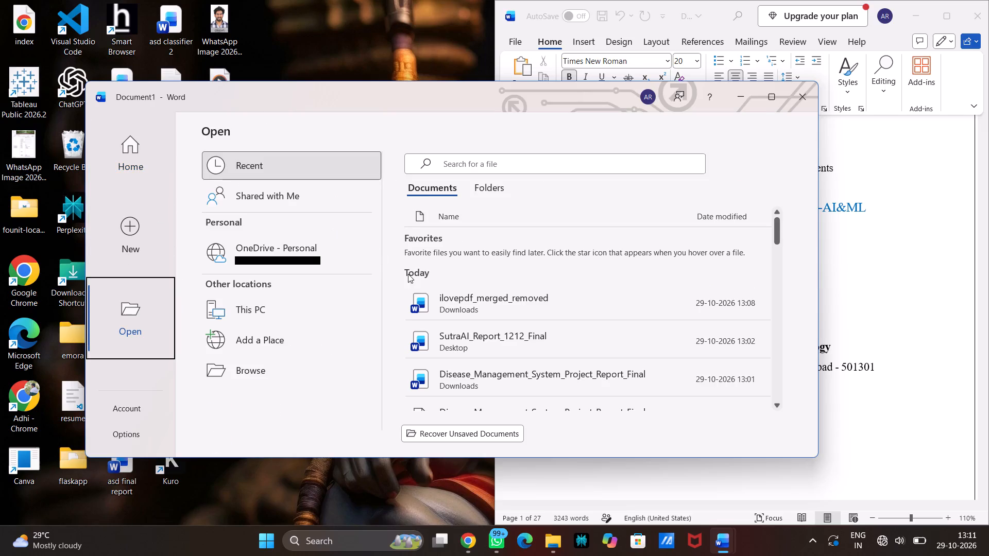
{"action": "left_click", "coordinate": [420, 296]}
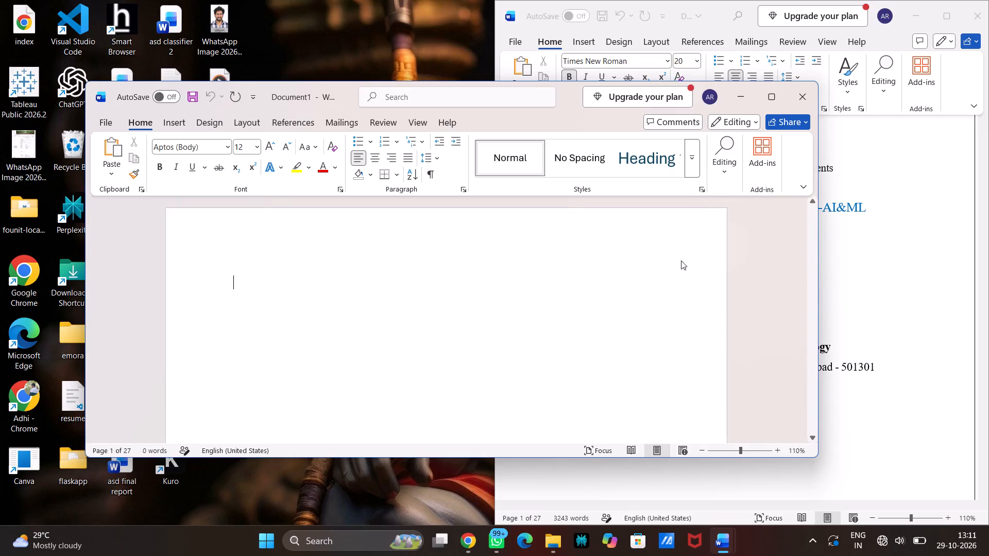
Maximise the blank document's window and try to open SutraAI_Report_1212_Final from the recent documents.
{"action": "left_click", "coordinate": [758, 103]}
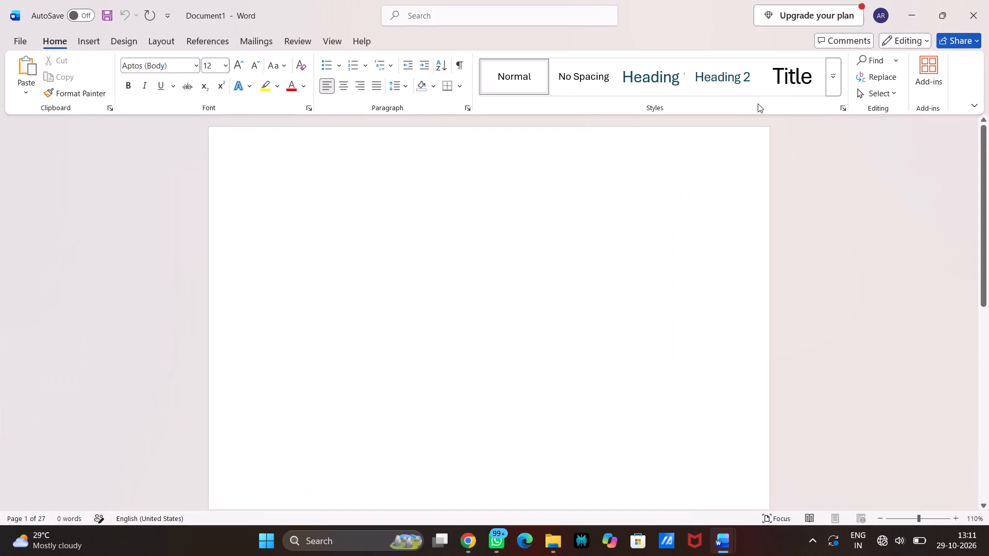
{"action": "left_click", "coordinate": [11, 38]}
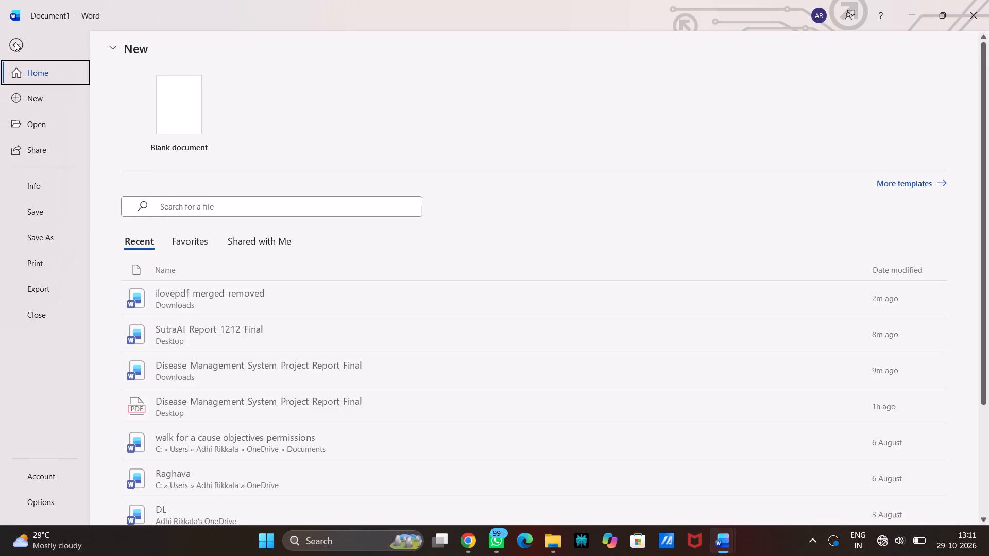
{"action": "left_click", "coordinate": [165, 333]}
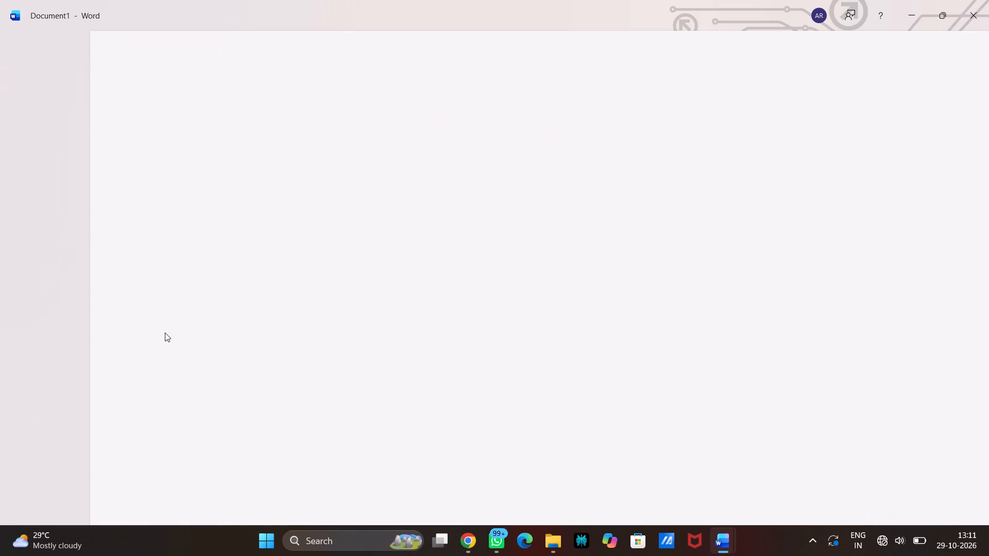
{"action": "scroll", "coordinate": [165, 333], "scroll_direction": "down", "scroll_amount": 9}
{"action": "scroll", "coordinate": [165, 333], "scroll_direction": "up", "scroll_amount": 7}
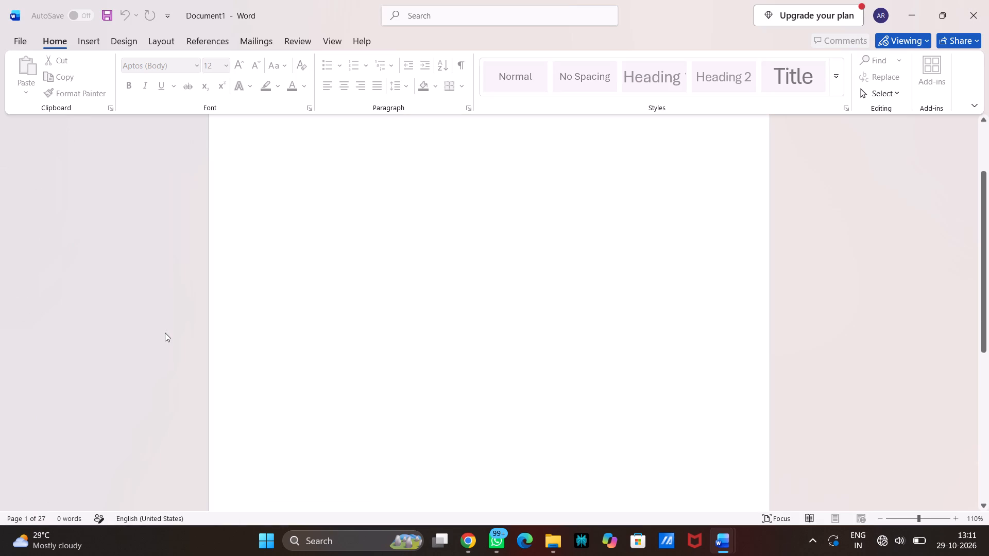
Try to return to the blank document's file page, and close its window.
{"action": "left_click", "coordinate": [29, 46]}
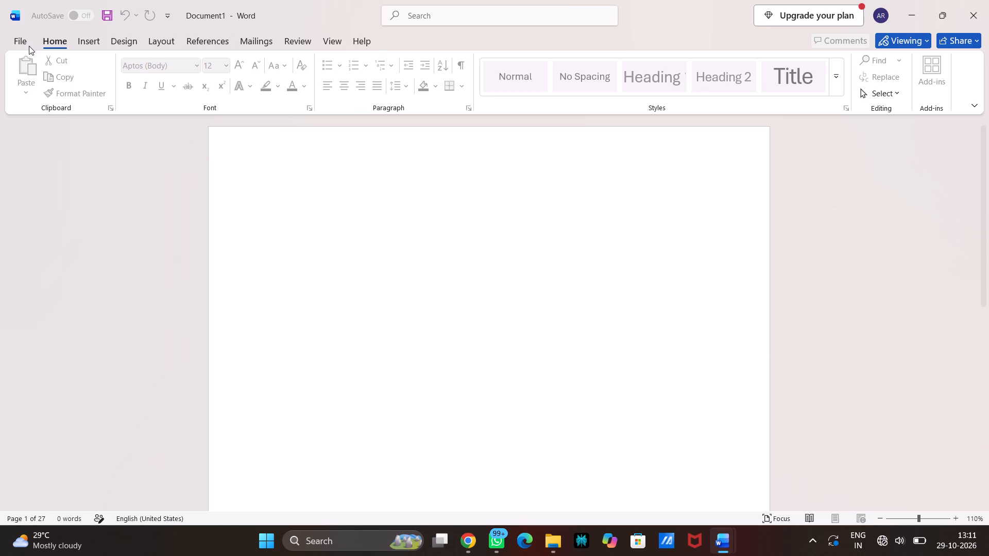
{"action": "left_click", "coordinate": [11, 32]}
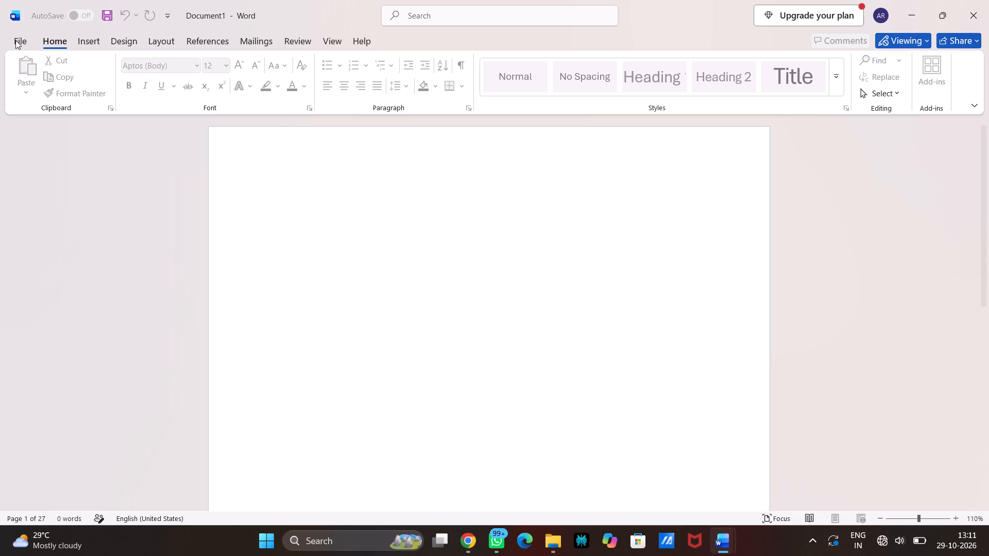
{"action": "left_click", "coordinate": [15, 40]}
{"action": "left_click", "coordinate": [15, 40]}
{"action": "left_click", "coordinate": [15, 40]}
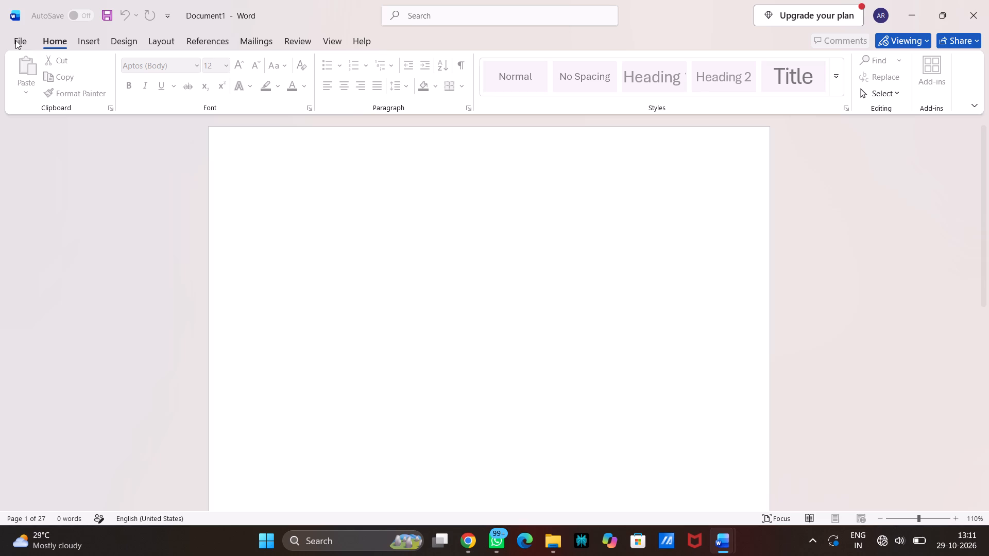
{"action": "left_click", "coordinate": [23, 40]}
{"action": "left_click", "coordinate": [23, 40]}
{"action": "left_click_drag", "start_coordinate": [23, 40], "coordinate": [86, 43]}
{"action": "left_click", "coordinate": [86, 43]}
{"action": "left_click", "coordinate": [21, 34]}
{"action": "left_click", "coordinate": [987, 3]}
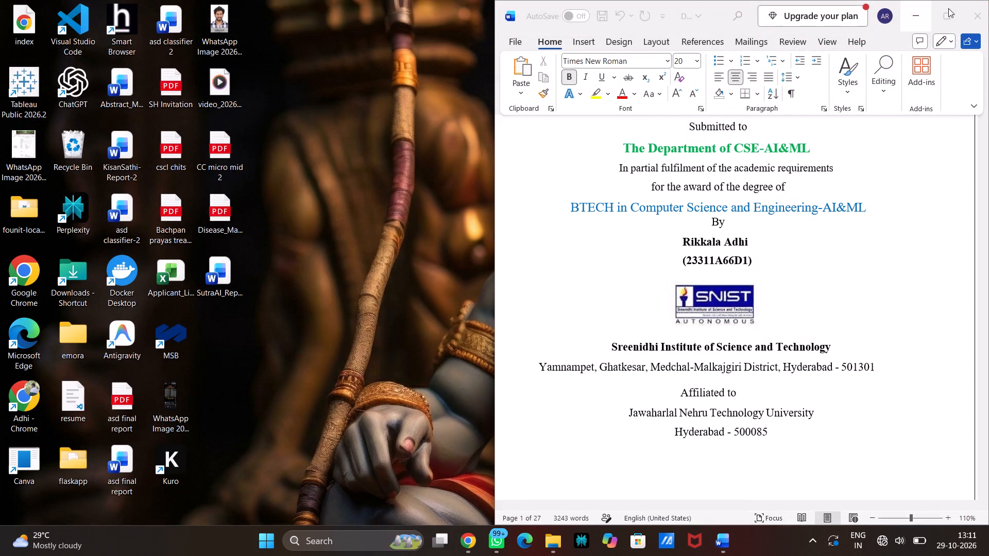
Close the Disease_Management_System_Project_Report_Final document without saving its changes.
{"action": "left_click", "coordinate": [985, 9]}
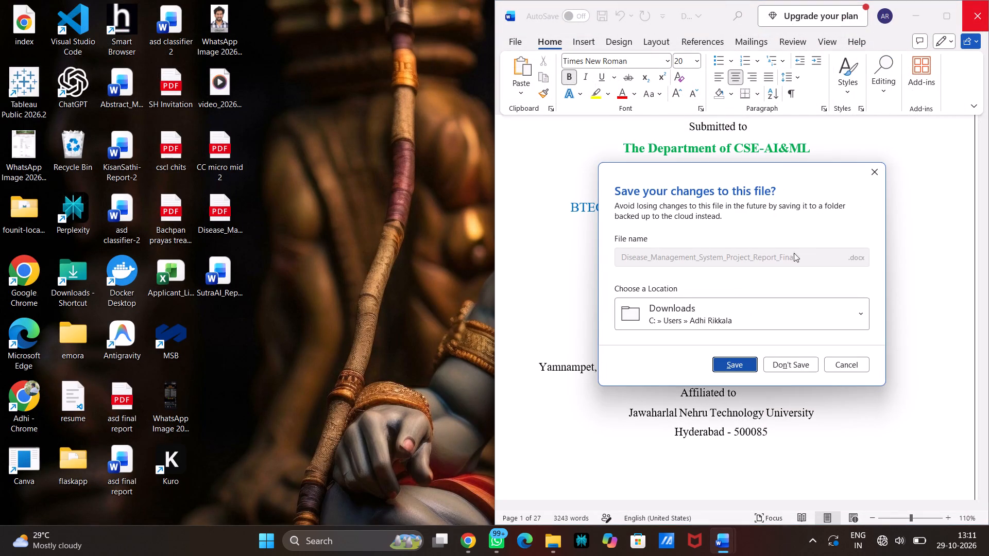
{"action": "left_click", "coordinate": [777, 362]}
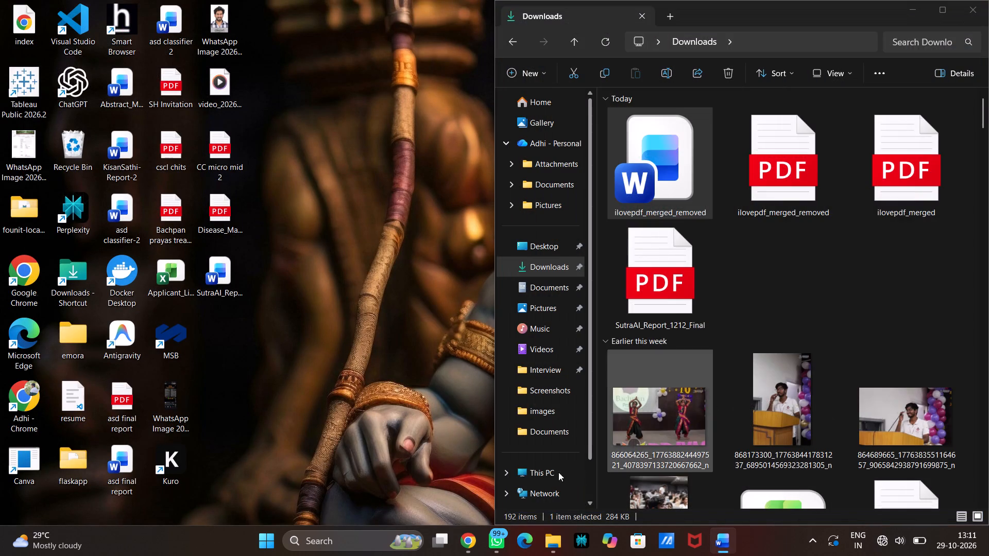
Open the ilovepdf_merged_removed Word document from Downloads and check its title page and certificate.
{"action": "double_click", "coordinate": [679, 185]}
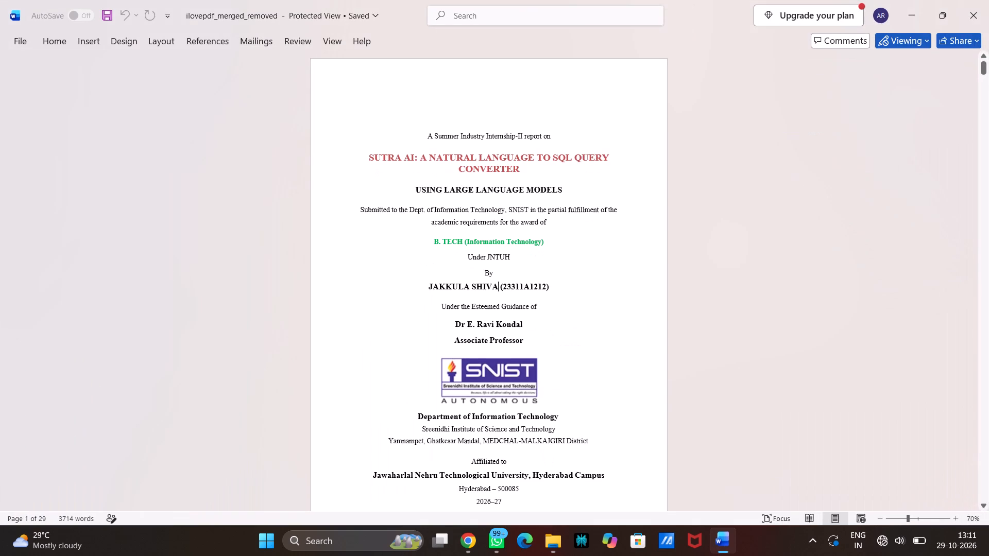
{"action": "scroll", "coordinate": [487, 113], "scroll_direction": "up", "scroll_amount": 6}
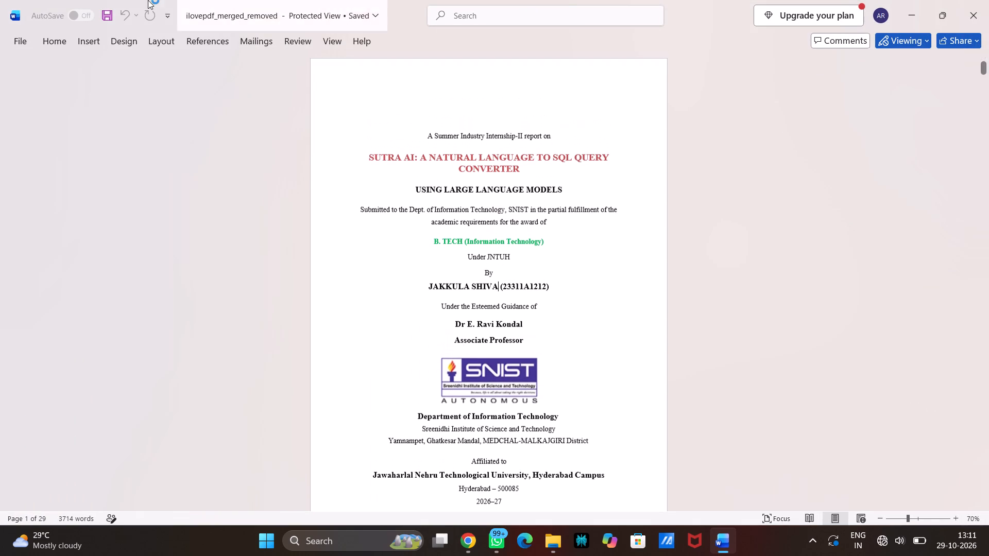
{"action": "left_click", "coordinate": [81, 16]}
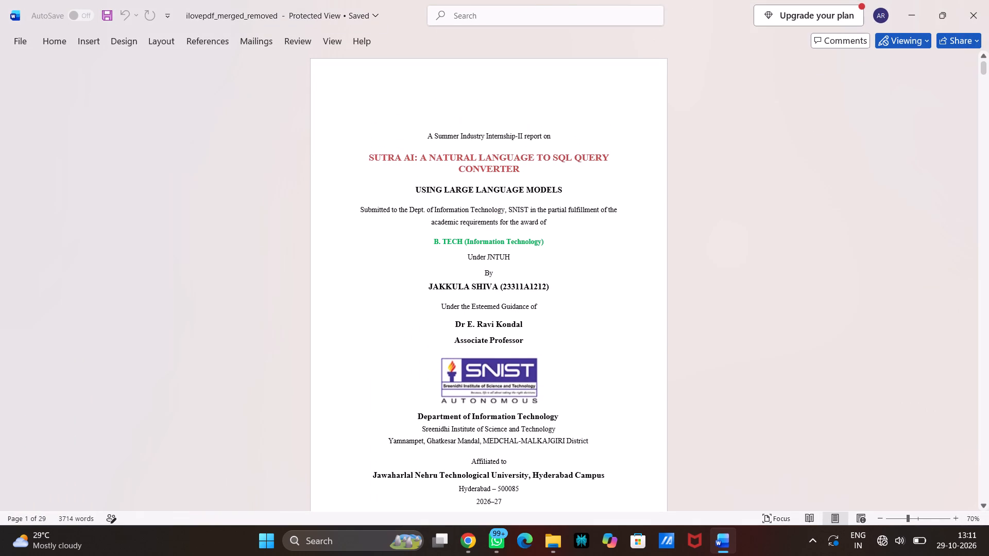
{"action": "scroll", "coordinate": [713, 264], "scroll_direction": "down", "scroll_amount": 5}
{"action": "scroll", "coordinate": [713, 264], "scroll_direction": "up", "scroll_amount": 6}
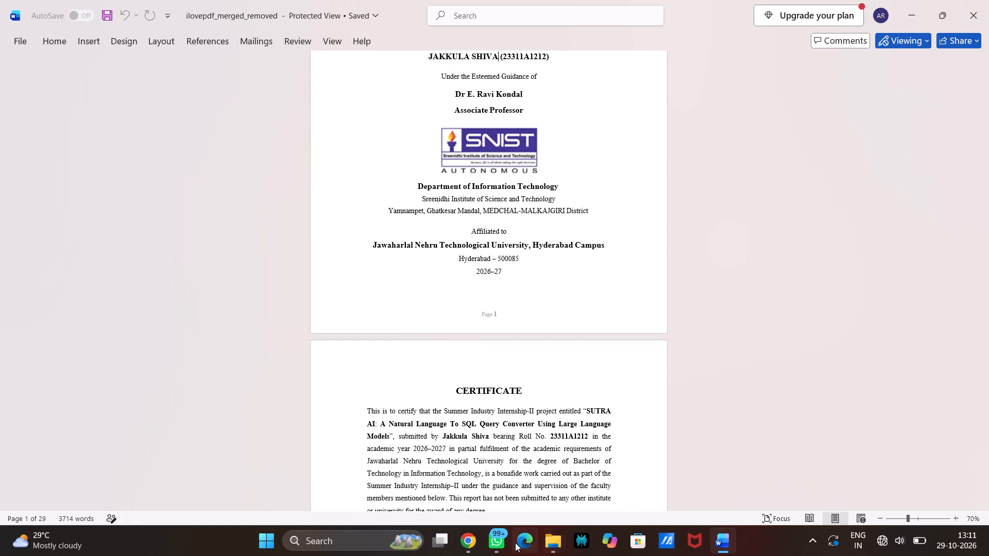
Switch to Chrome and search the web for "word" in a new tab.
{"action": "left_click", "coordinate": [466, 540]}
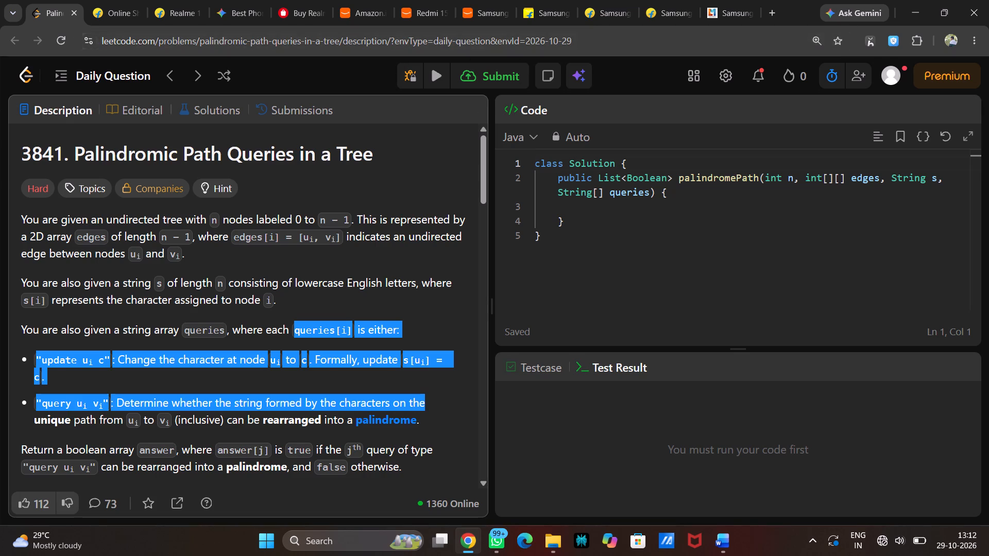
{"action": "left_click", "coordinate": [765, 9]}
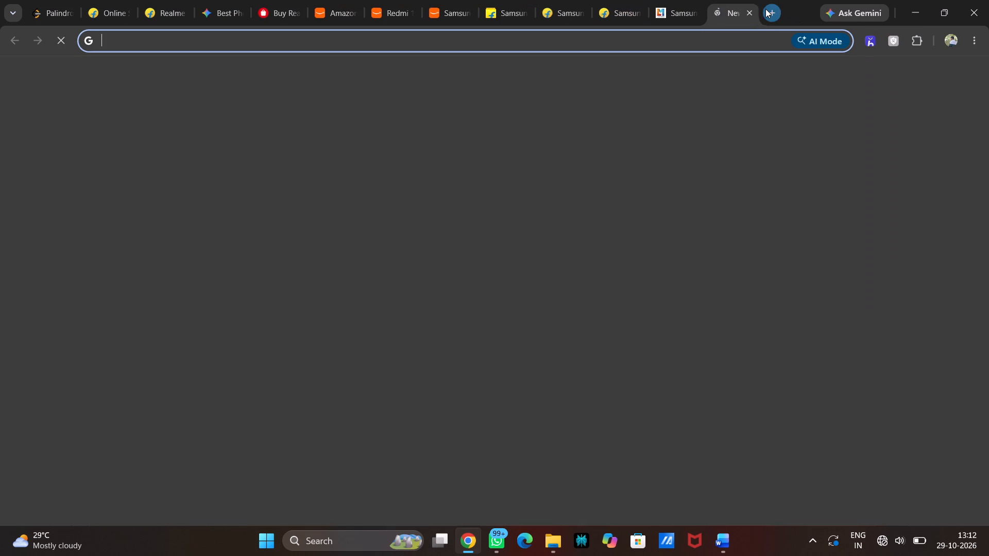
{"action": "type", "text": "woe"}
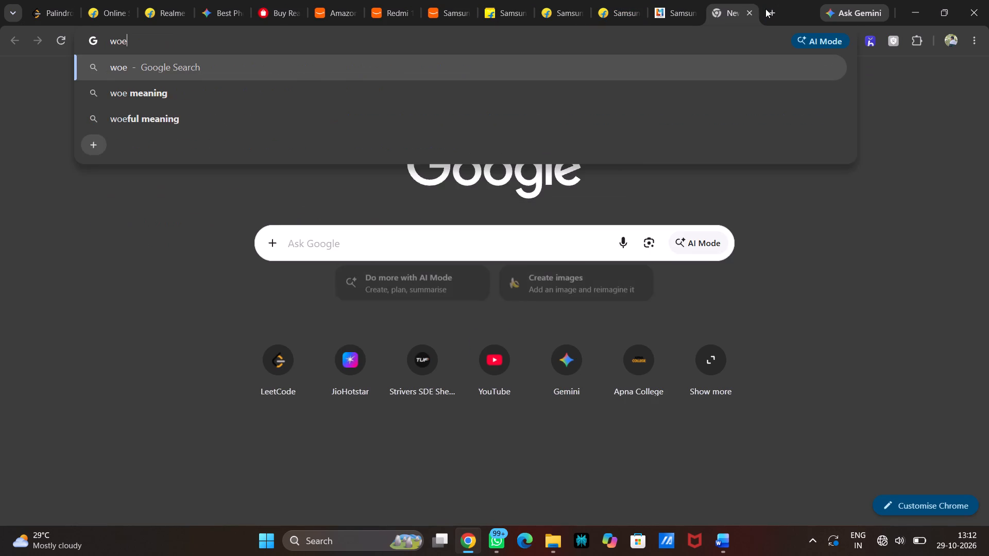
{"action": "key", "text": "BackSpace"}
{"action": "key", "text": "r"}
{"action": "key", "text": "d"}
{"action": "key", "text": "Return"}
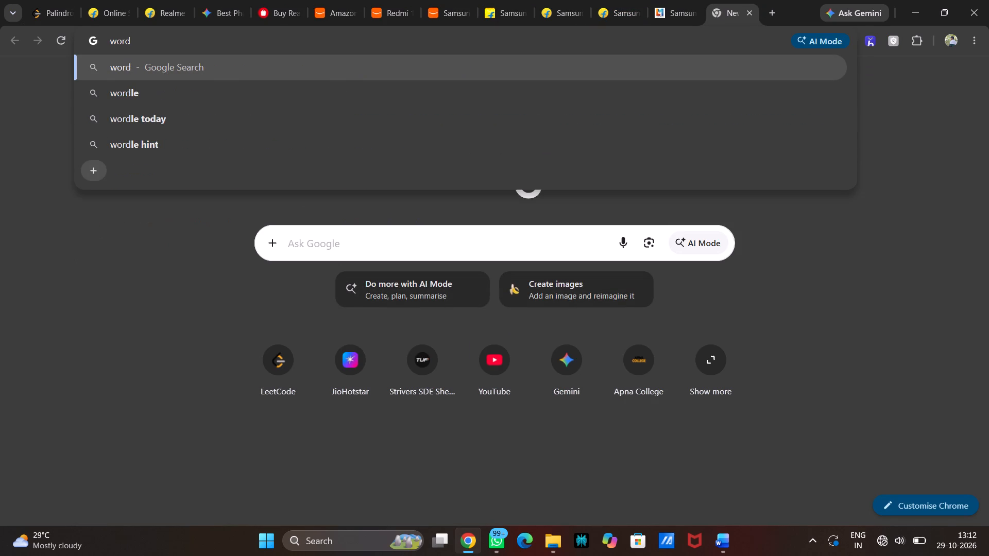